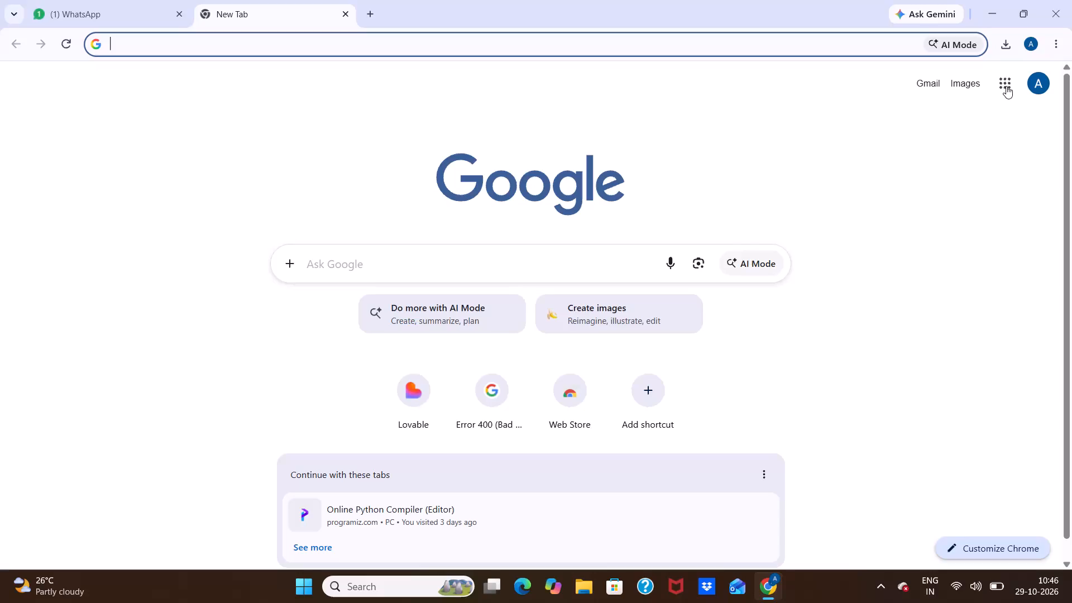
Open Google Sheets from the Google apps and create a blank spreadsheet.
left_click(1006, 84)
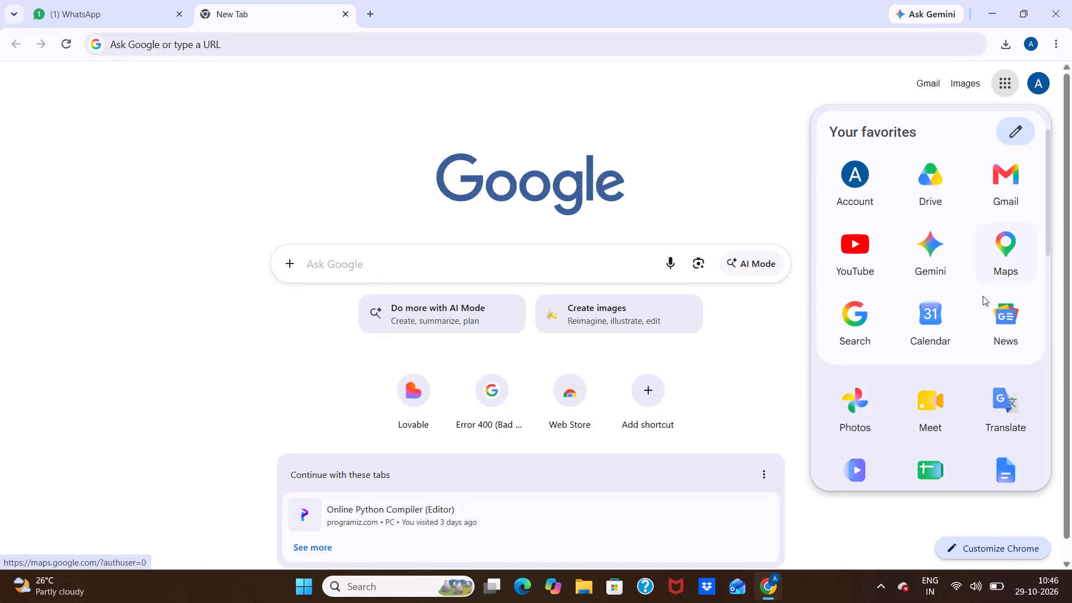
left_click(945, 468)
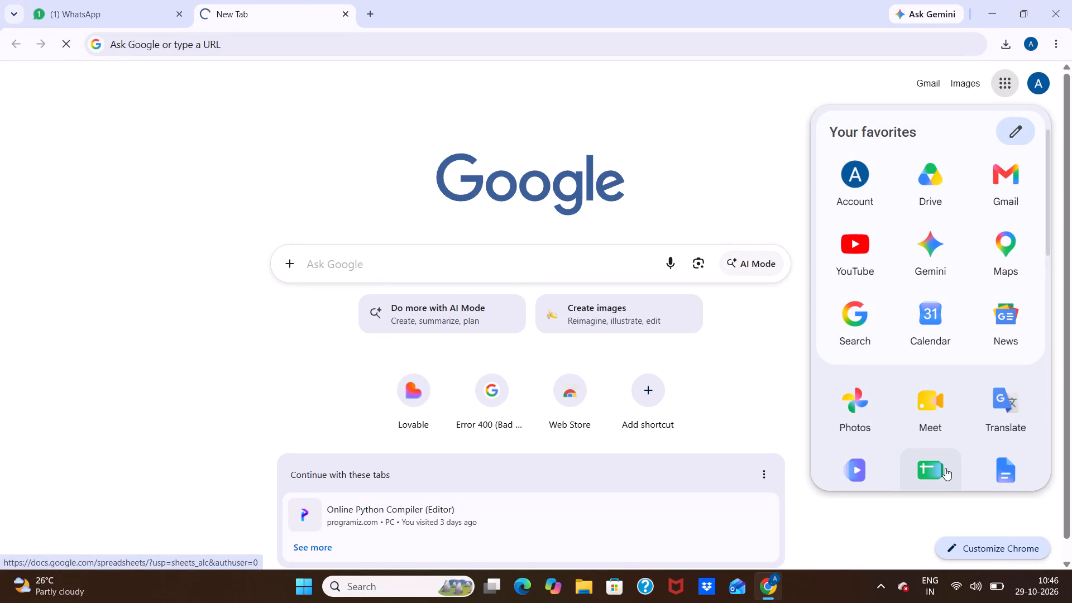
left_click_drag(945, 468, 475, 240)
left_click(219, 155)
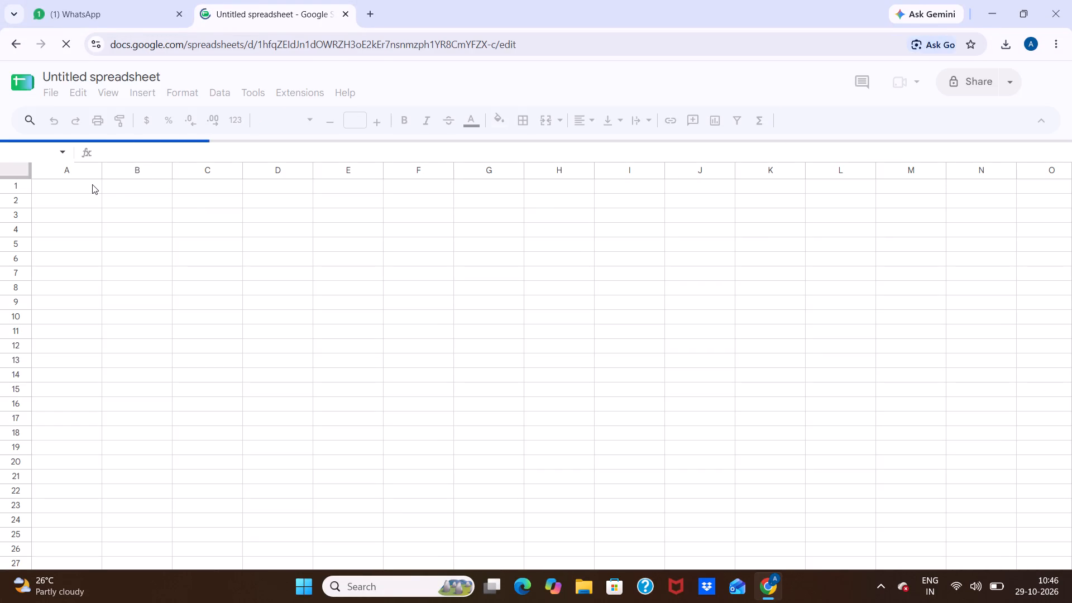
Enter the column header S.NO in cell A1.
left_click(92, 184)
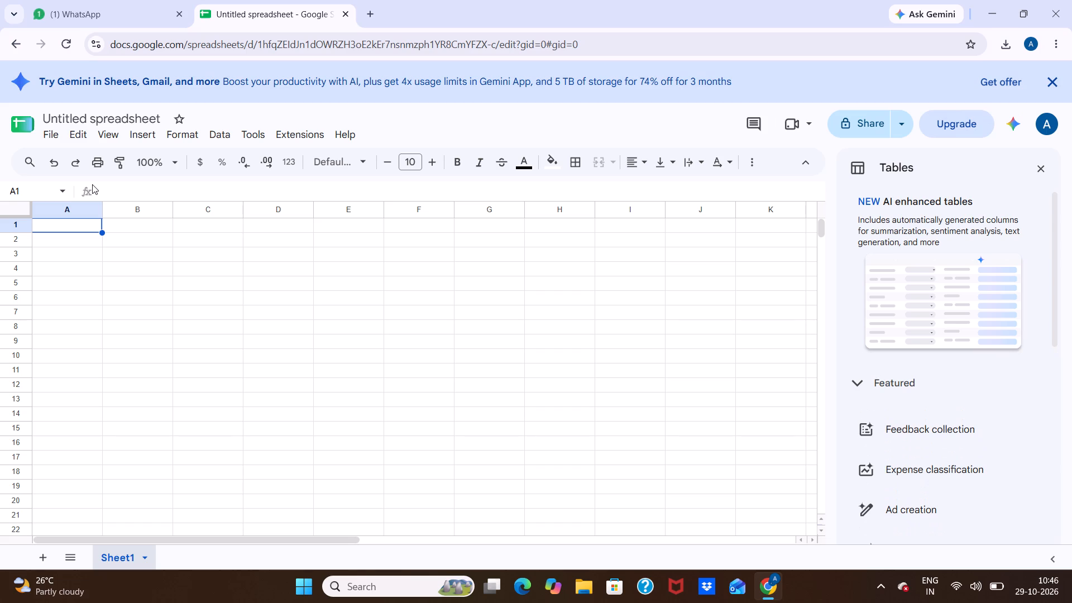
key("s")
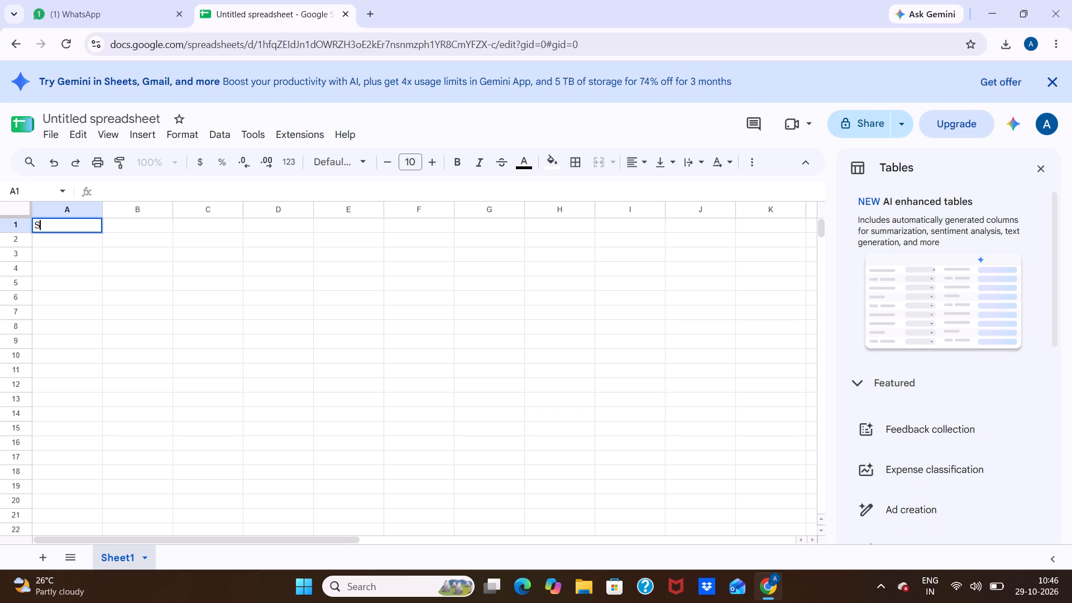
type(".NO")
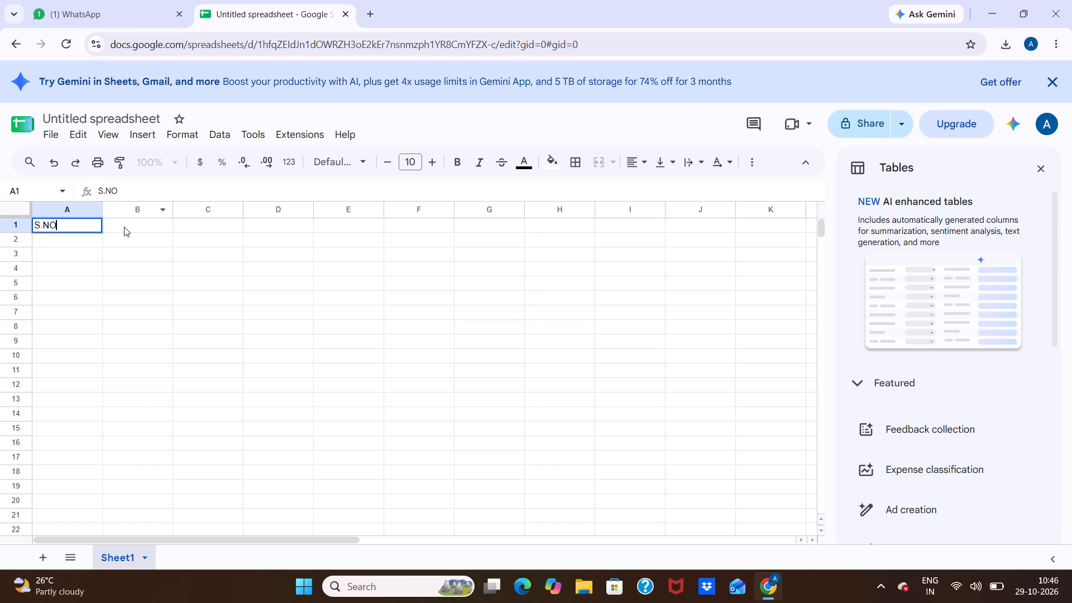
Enter the header NAME OF THE EMPLOYEE in cell B1 and widen column B to fit it.
left_click(124, 227)
type("NAME OF THE")
key("space")
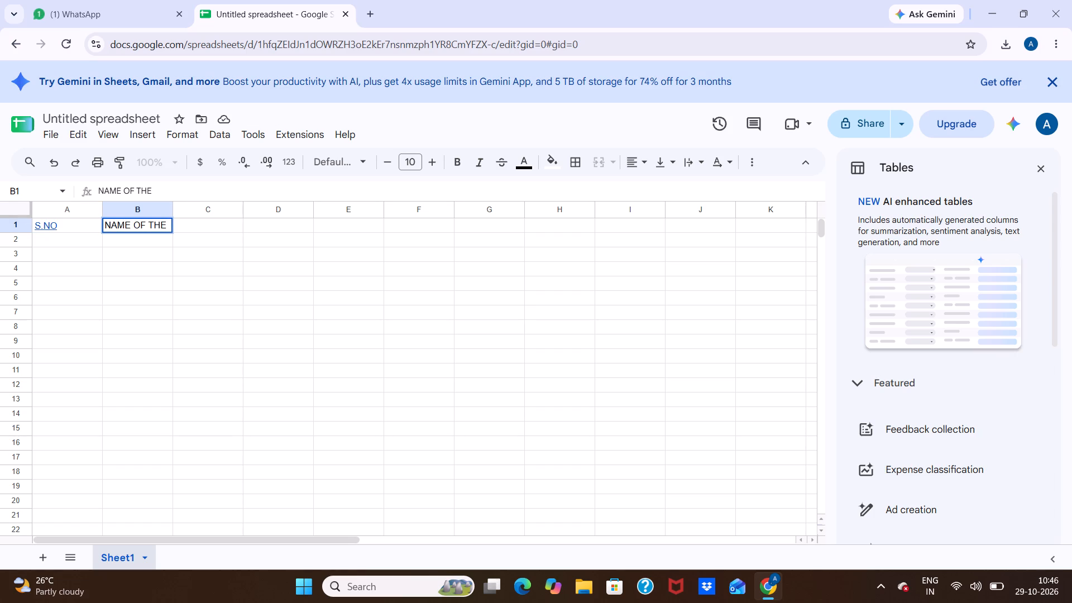
type("EMPL")
type("OYEE")
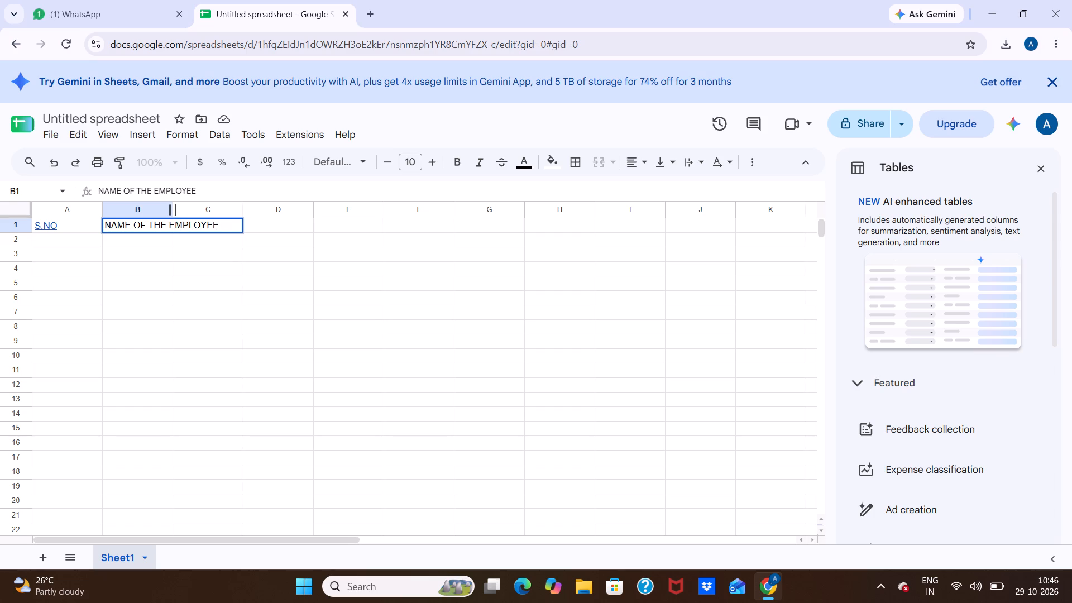
left_click_drag(171, 207, 239, 205)
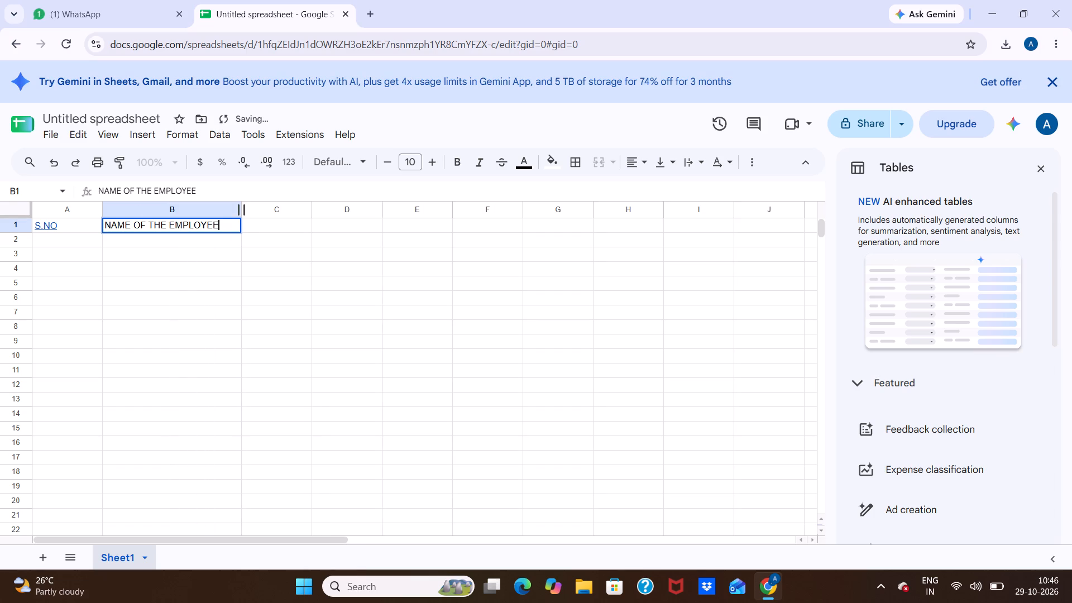
Enter the header DESIGNATION in cell C1 and widen column C slightly.
left_click(280, 223)
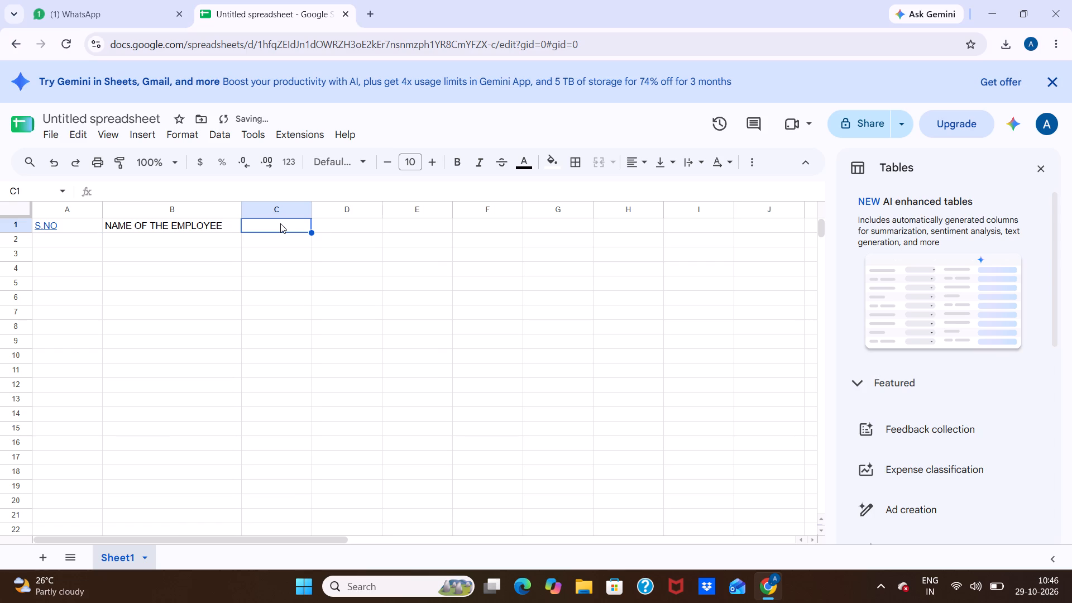
left_click(280, 223)
type("DES")
key("i")
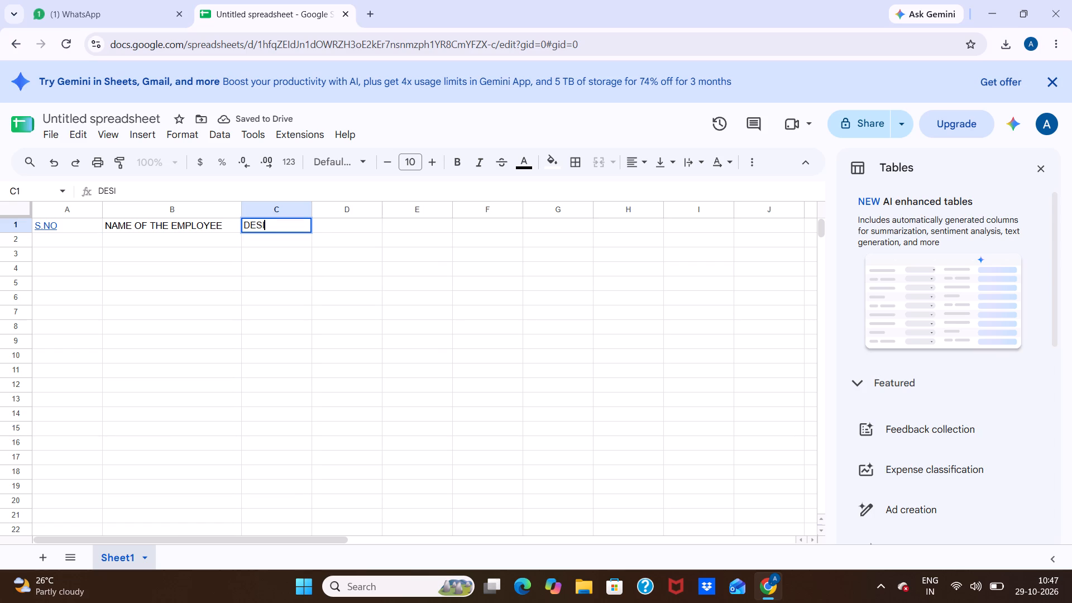
type("GNATION")
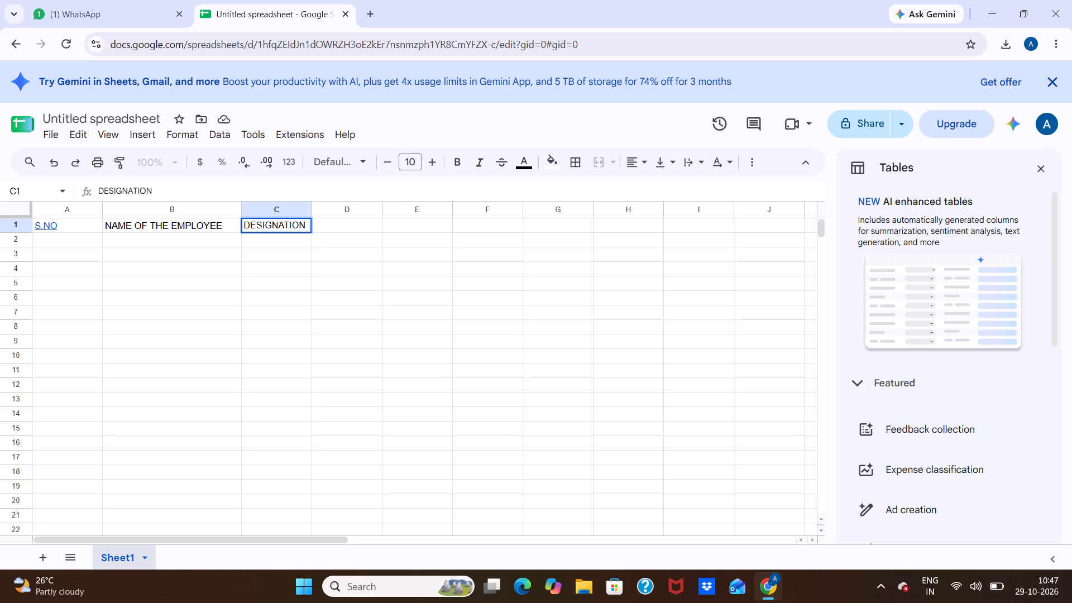
left_click_drag(308, 206, 329, 206)
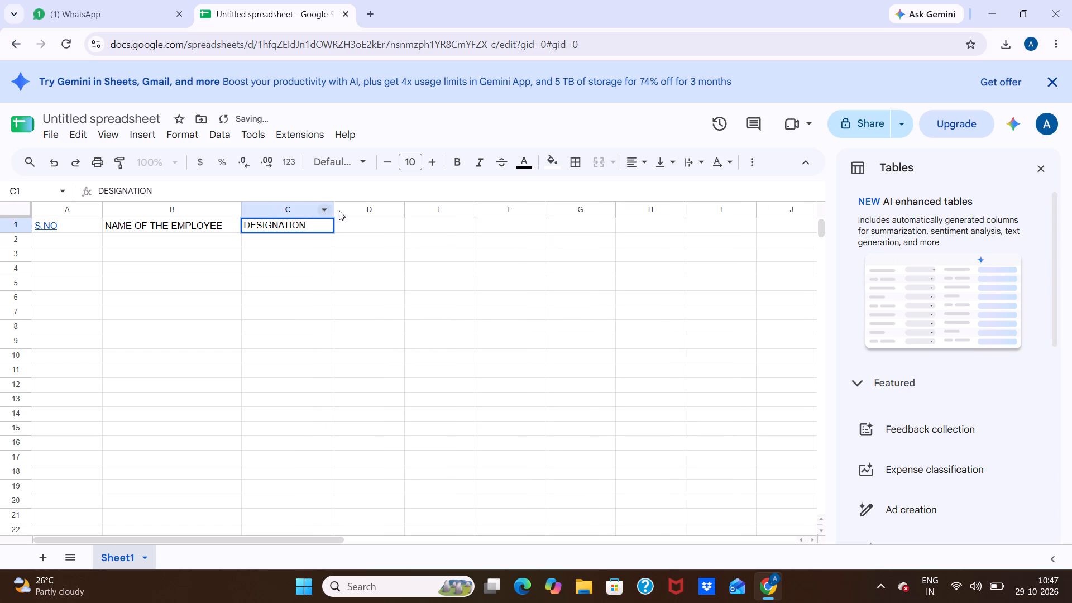
Enter the header NAME OF THE SCHOOLS in cell D1 and widen column D to fit it.
left_click(377, 223)
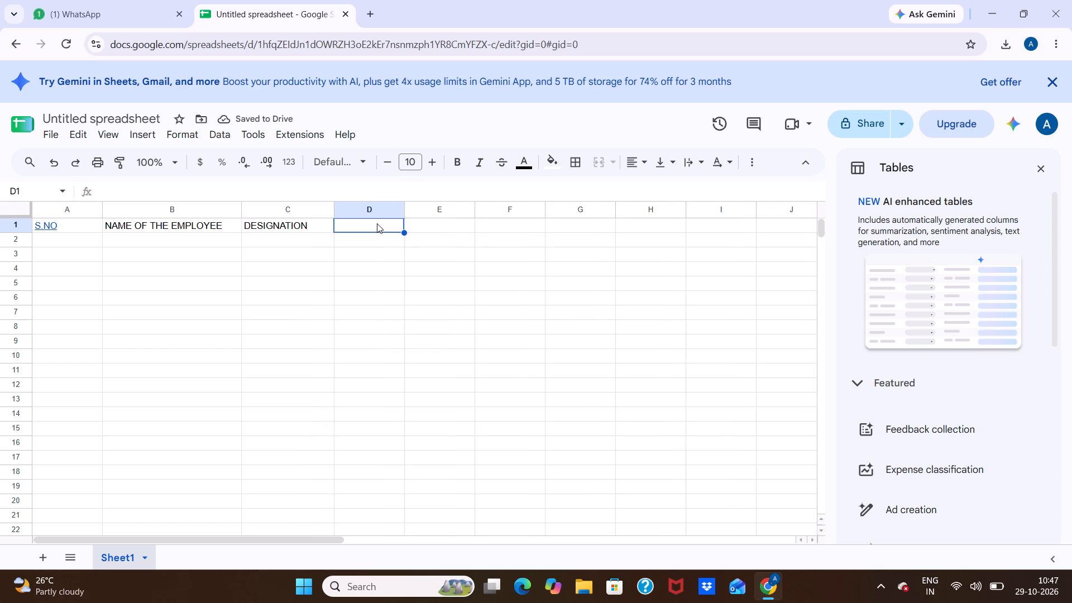
type("NAME")
key("space")
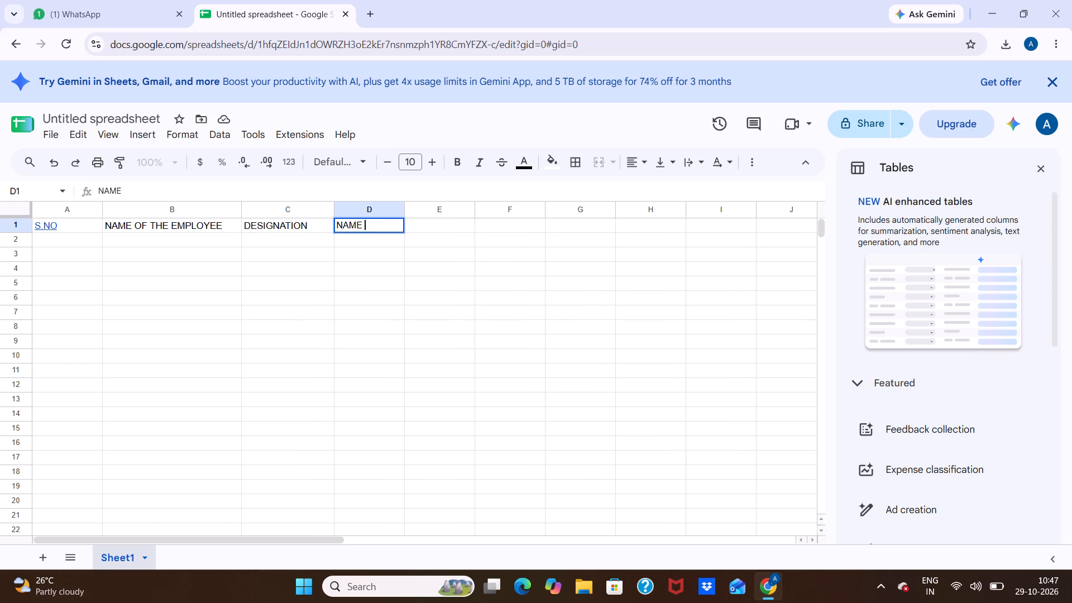
type("OF THE SCHOOLS")
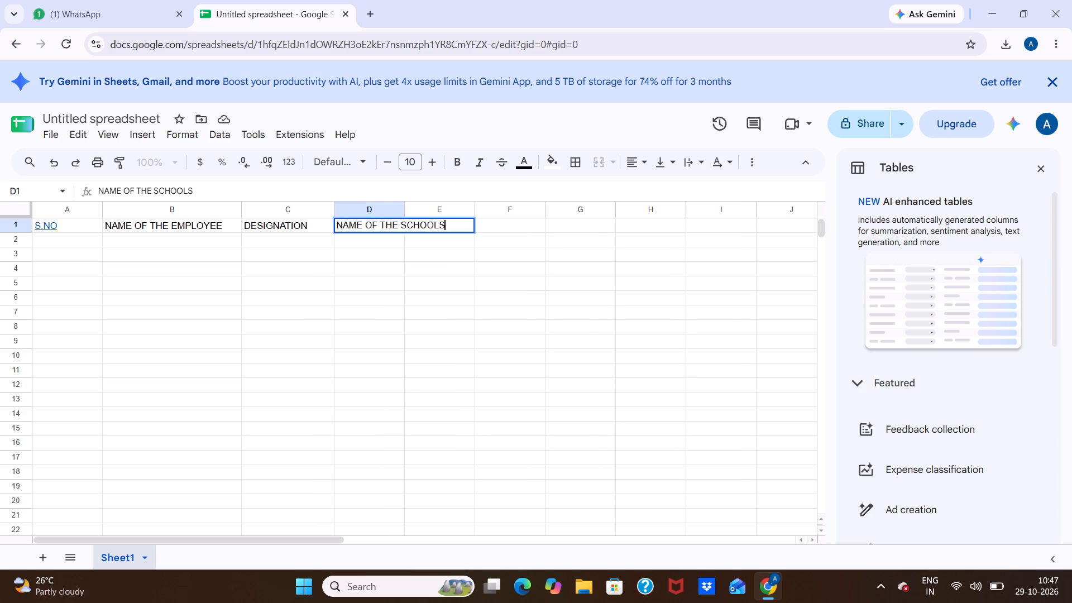
left_click_drag(405, 206, 427, 212)
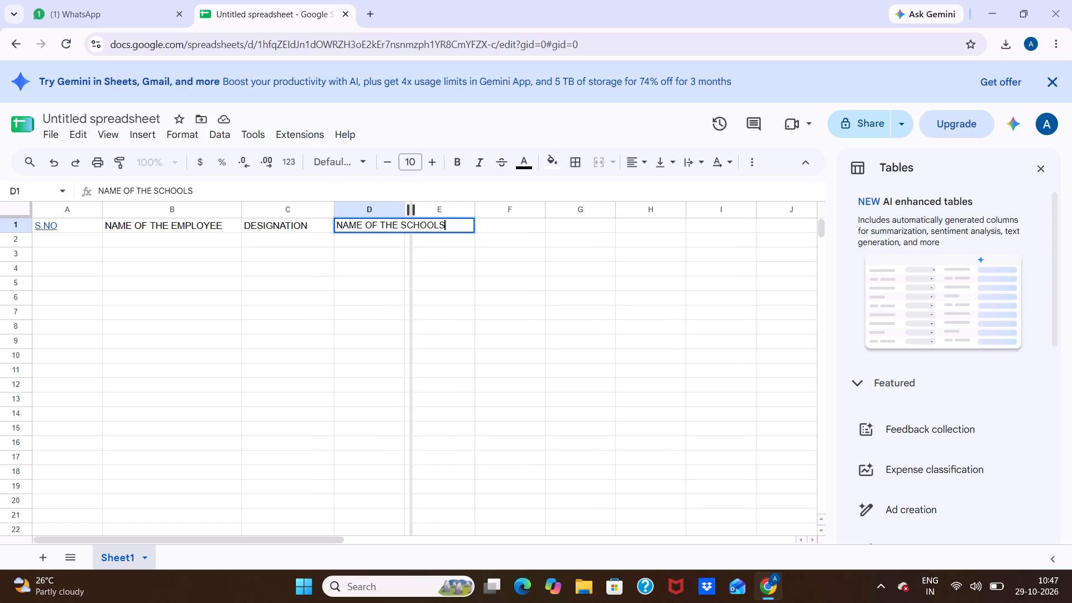
left_click_drag(427, 212, 460, 213)
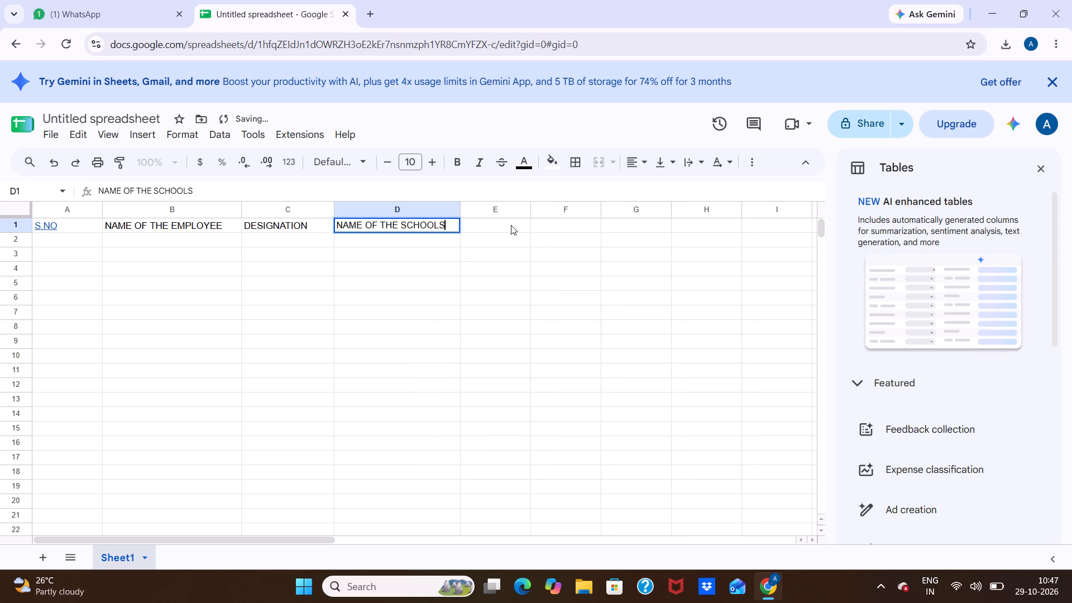
Enter the header "Collected No.of students" in cell E1 and widen column E to fit it.
left_click(510, 224)
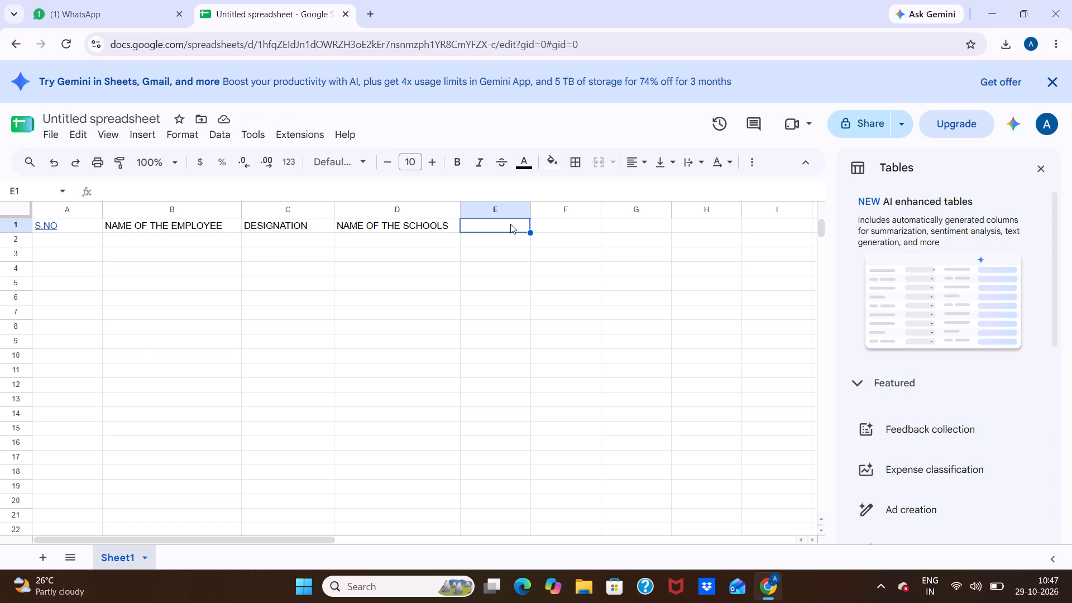
key("c")
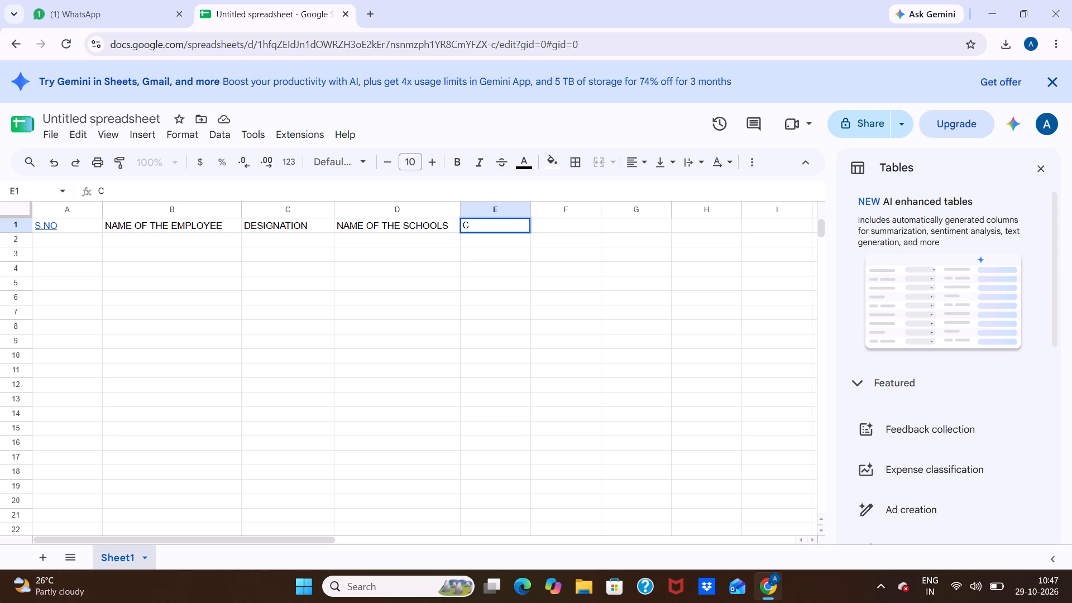
type("oll")
type("ected")
key("space")
type("No")
type(".of")
key("space")
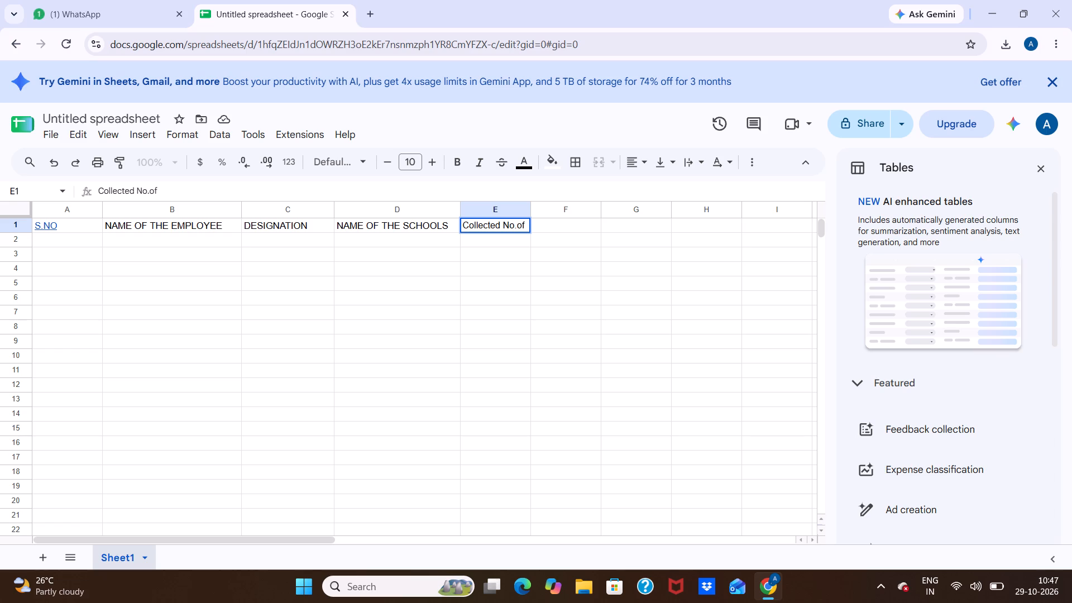
type("students")
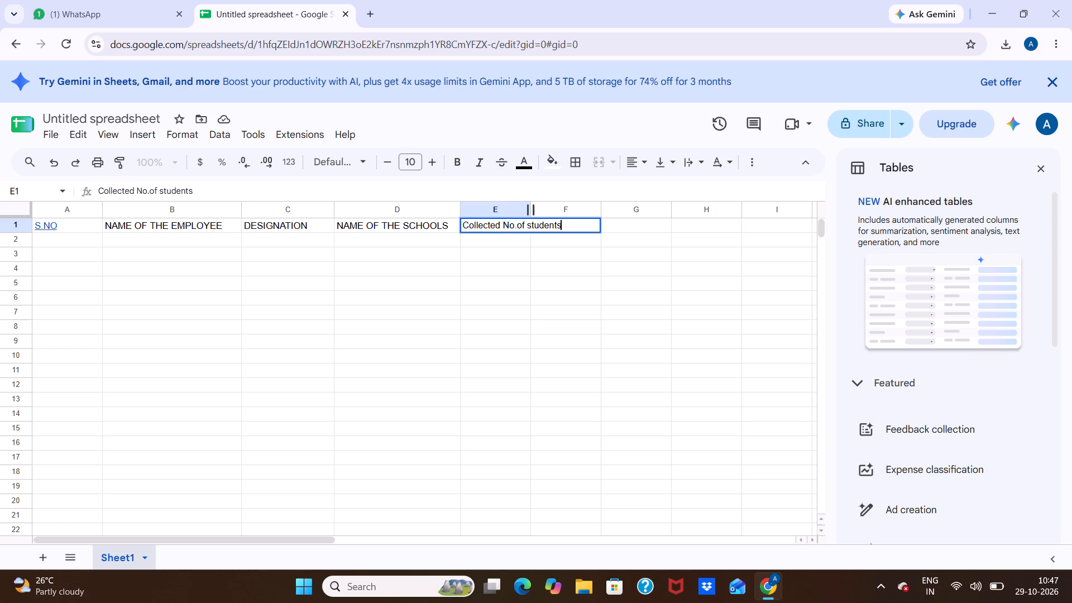
left_click_drag(528, 207, 572, 209)
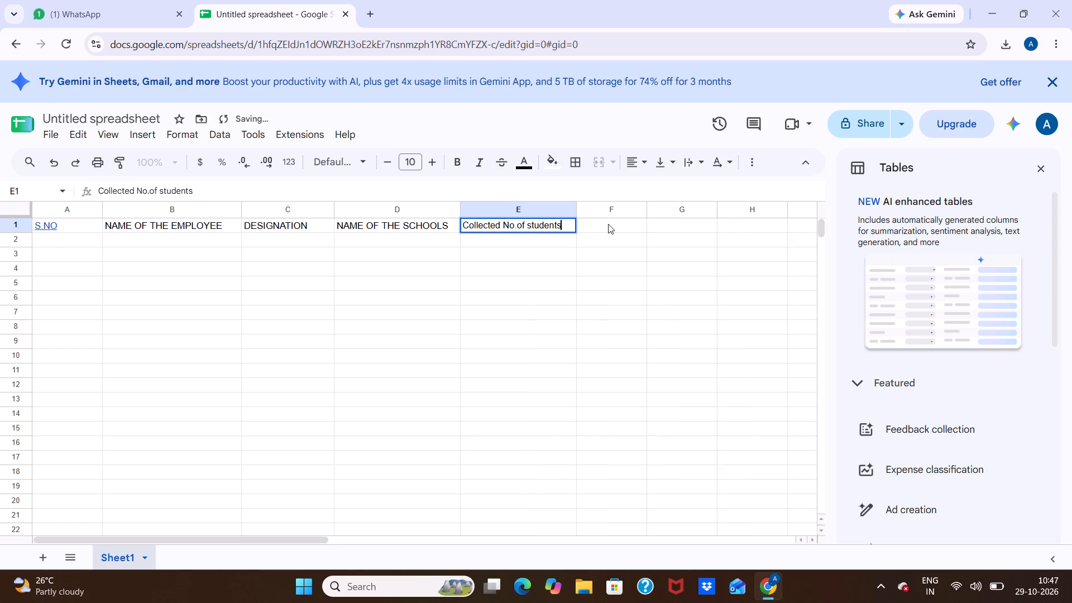
Enter the header "Total no.of doors" in cell F1.
left_click(608, 224)
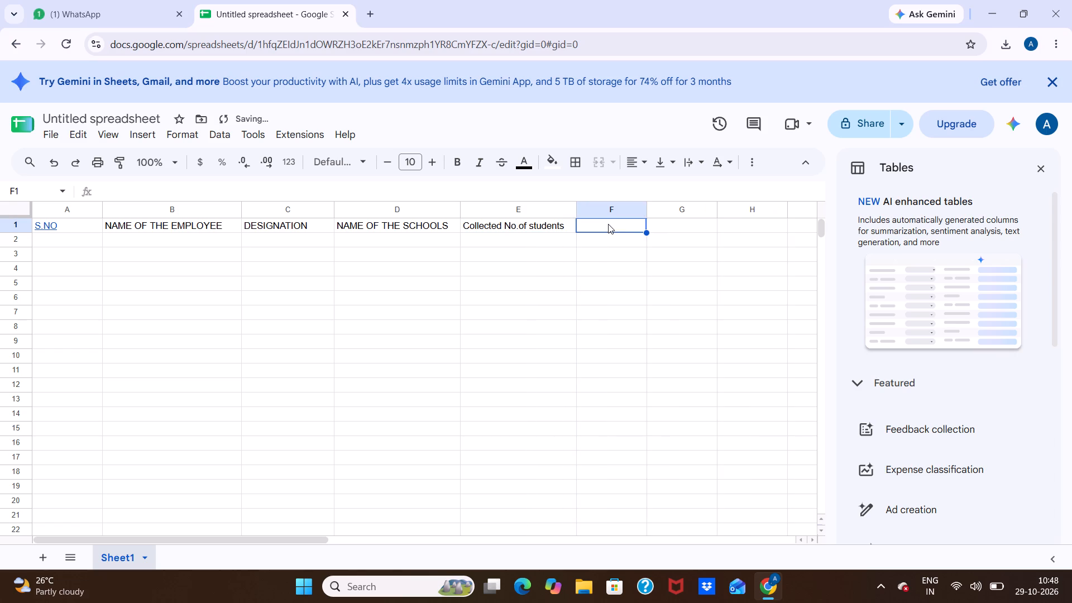
type("tota")
key("BackSpace")
key("BackSpace")
key("BackSpace")
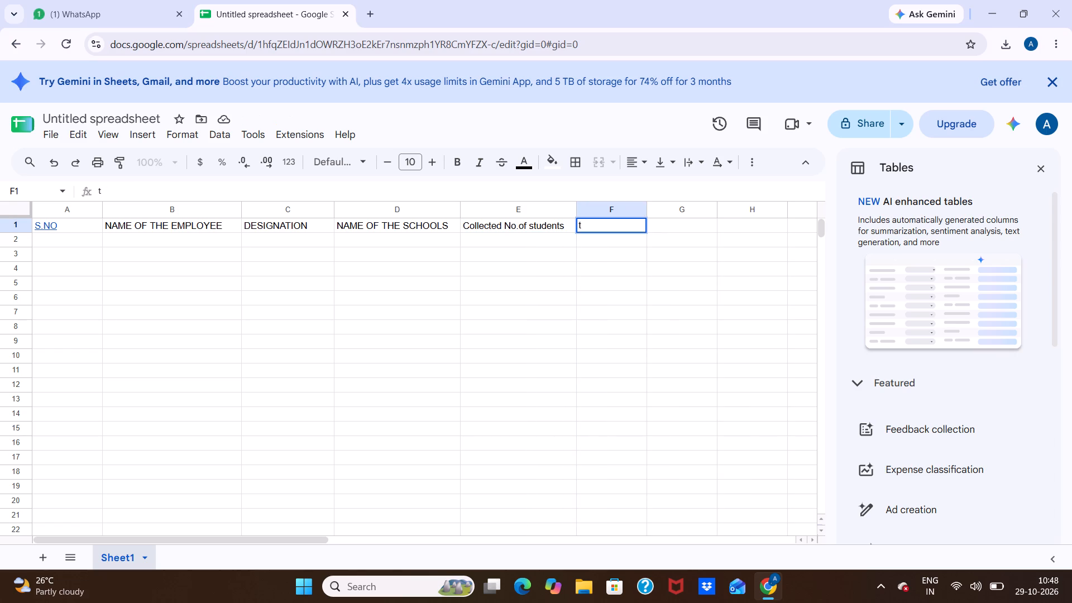
key("BackSpace")
key("t")
type("otal")
key("space")
type("no")
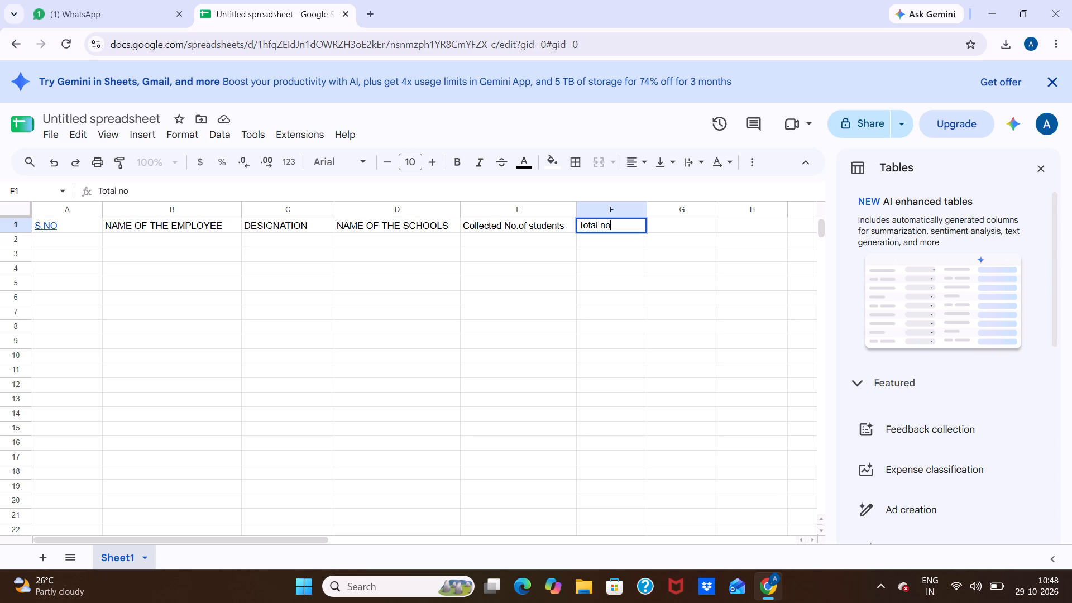
type(".of")
key("space")
type("doors")
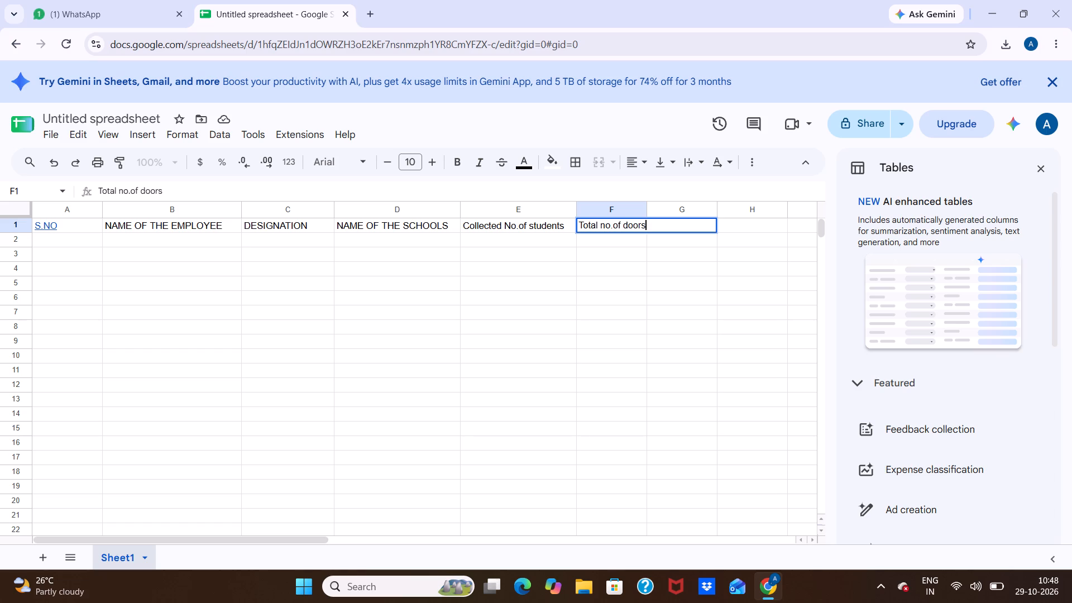
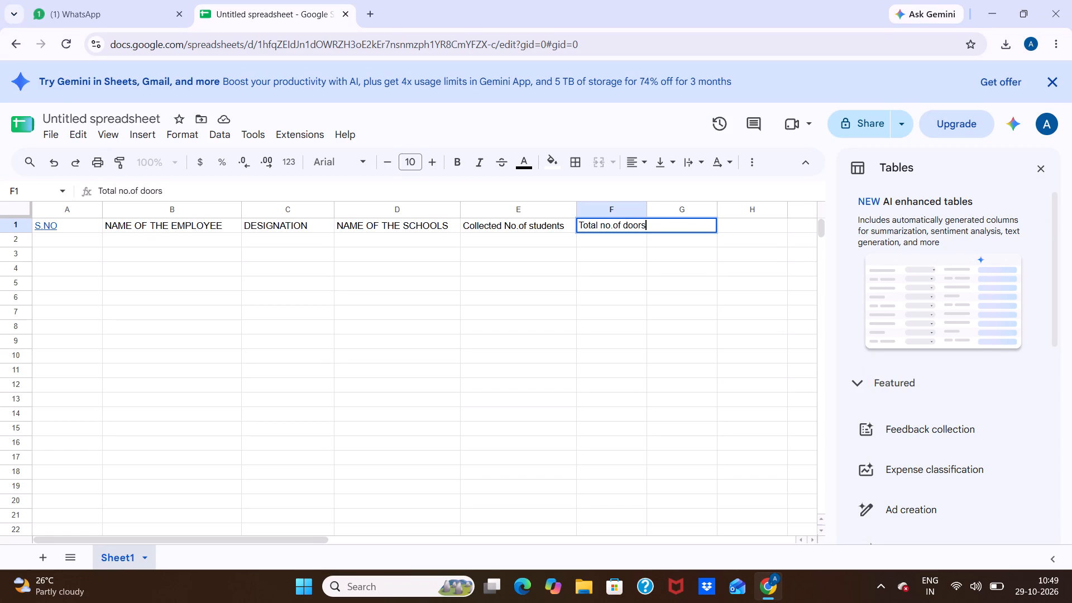
Complete the header in cell F1 as "Total no.of doors visited" and widen column F to fit it.
key("space")
type("vi")
type("sited")
left_click_drag(644, 205, 683, 207)
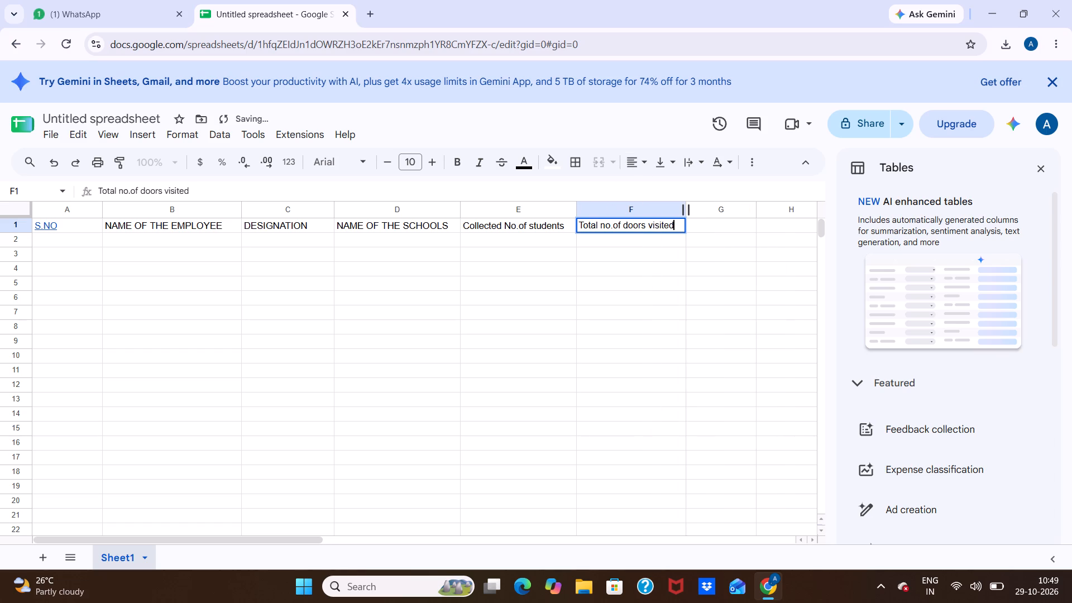
Start the header in cell G1 with the text "principal p".
left_click(728, 219)
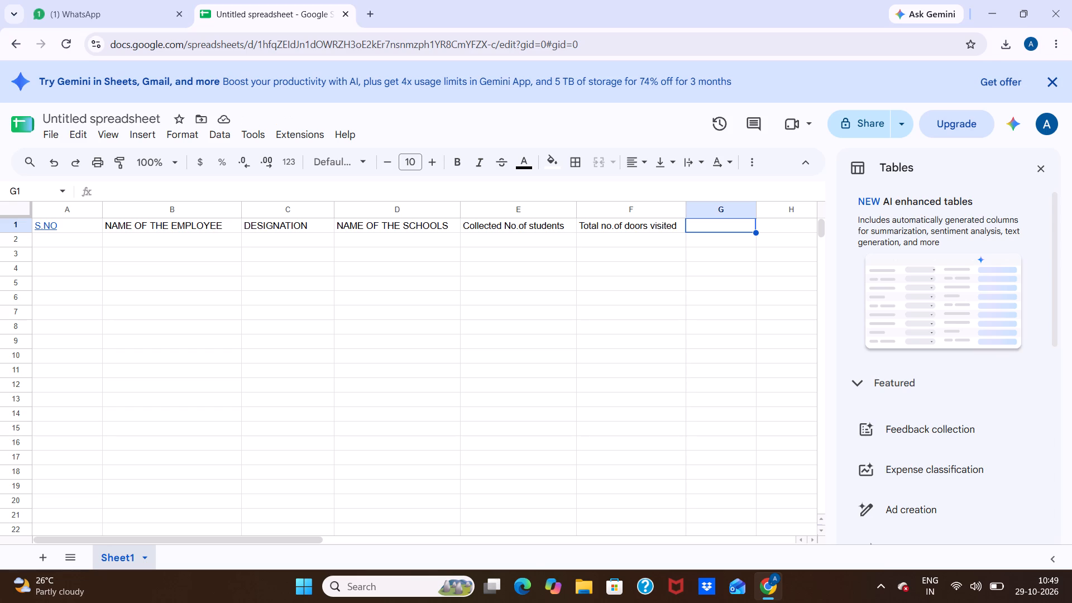
type("prinv")
key("BackSpace")
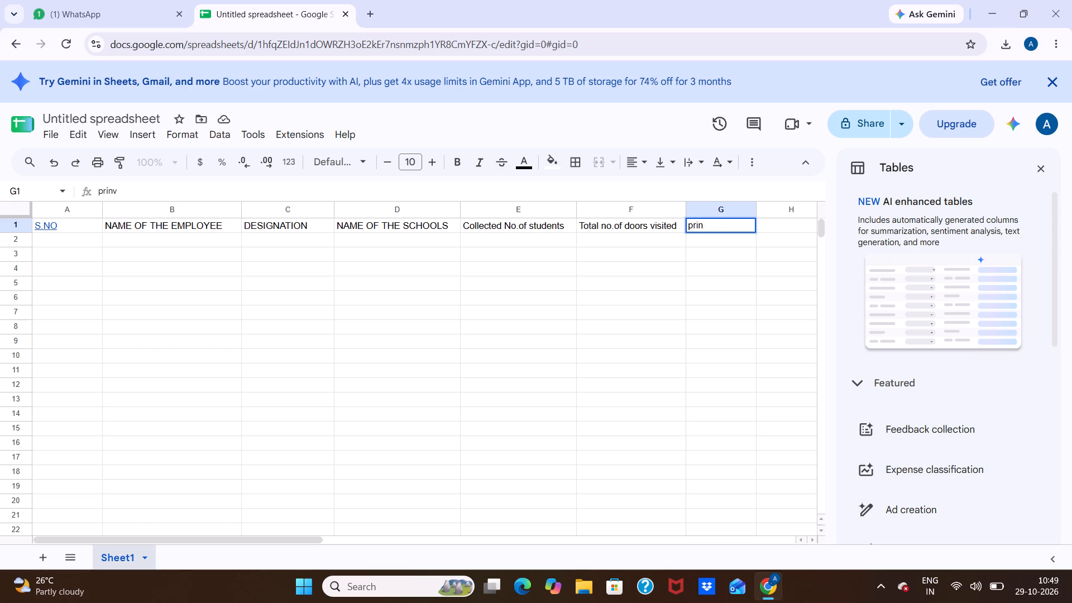
type("ci")
type("pal")
key("space")
key("p")
key("Left")
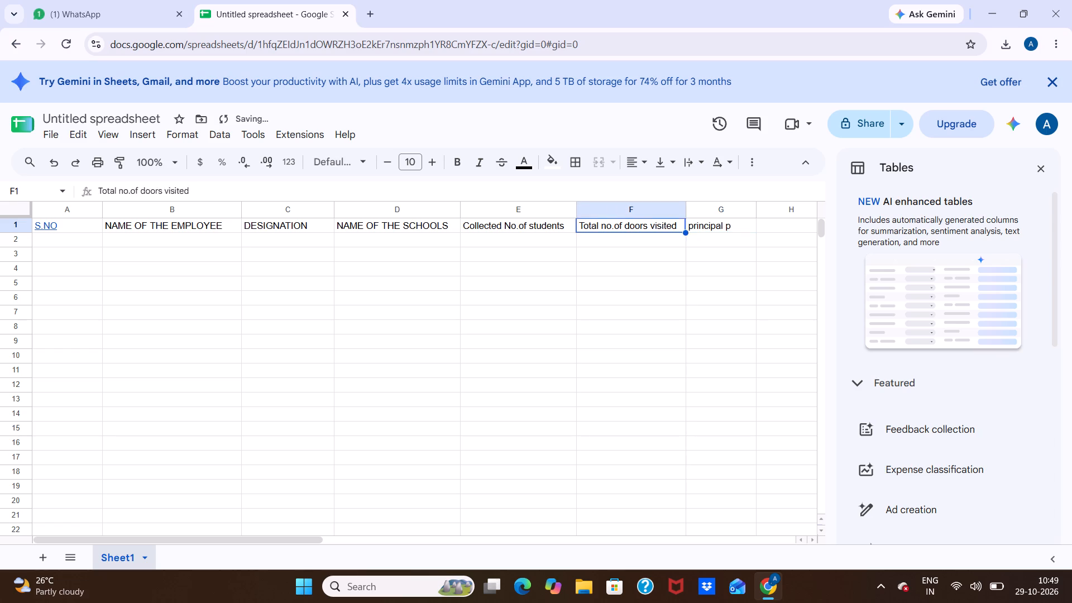
key("Left")
key("Left")
key("Right")
key("Right")
key("Right")
key("Right")
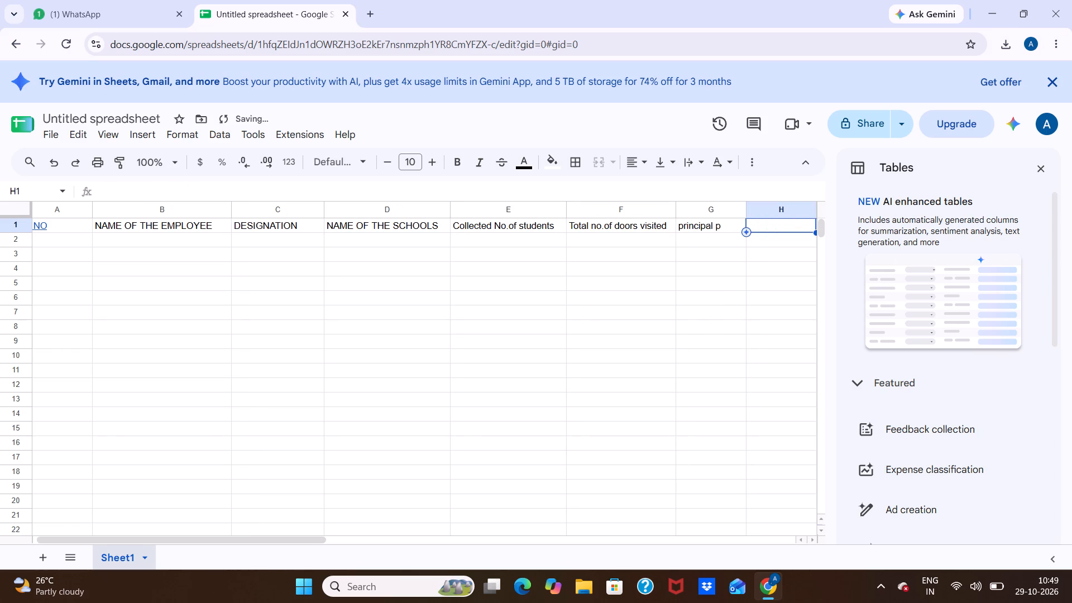
key("Left")
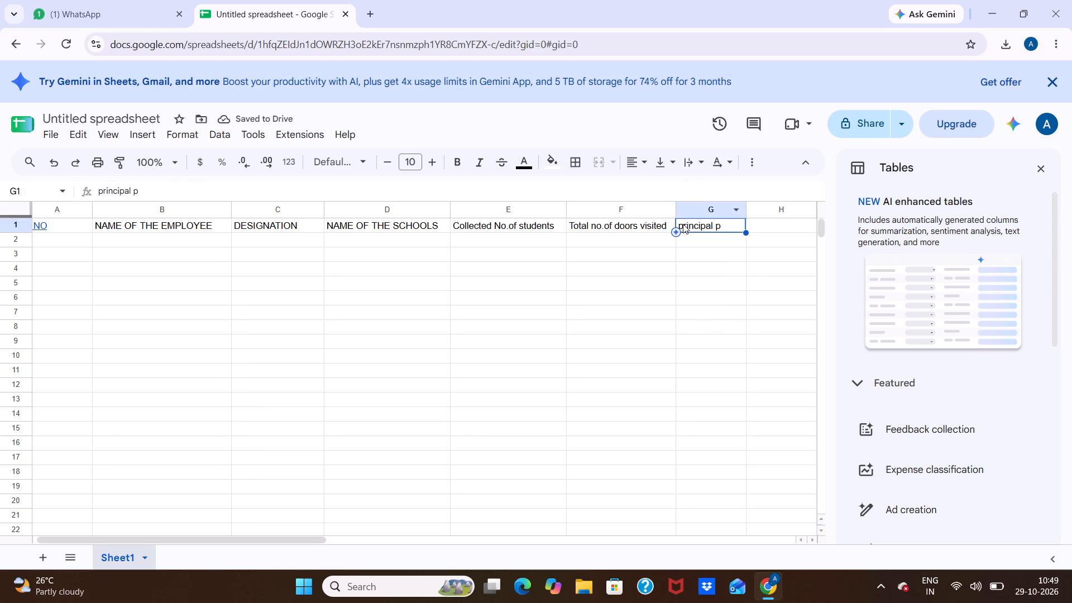
Capitalise the first letter of the G1 header so it reads "Principal p".
left_click(683, 224)
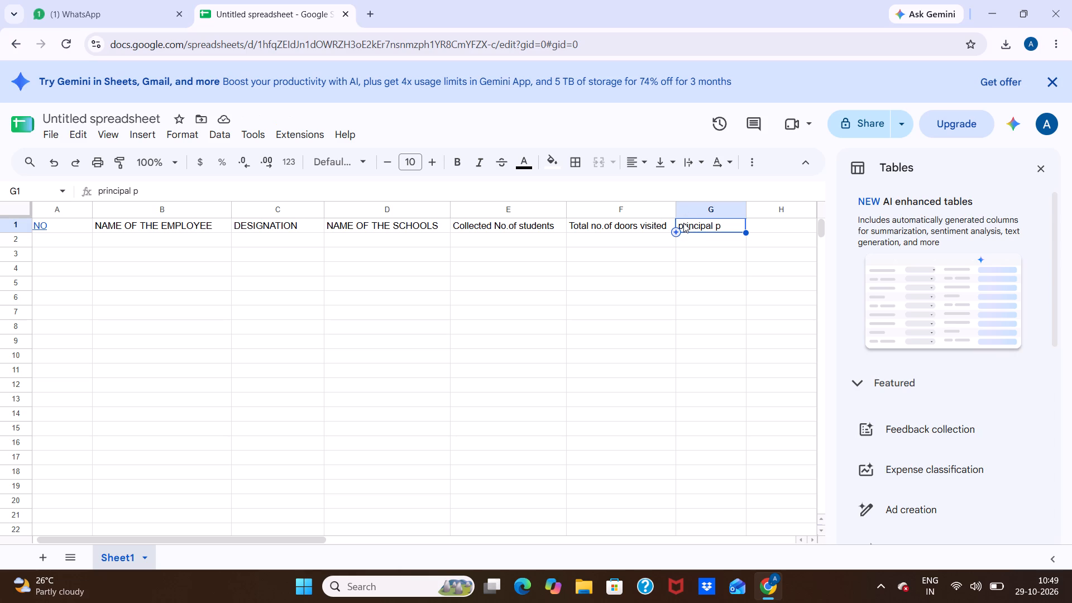
left_click(684, 222)
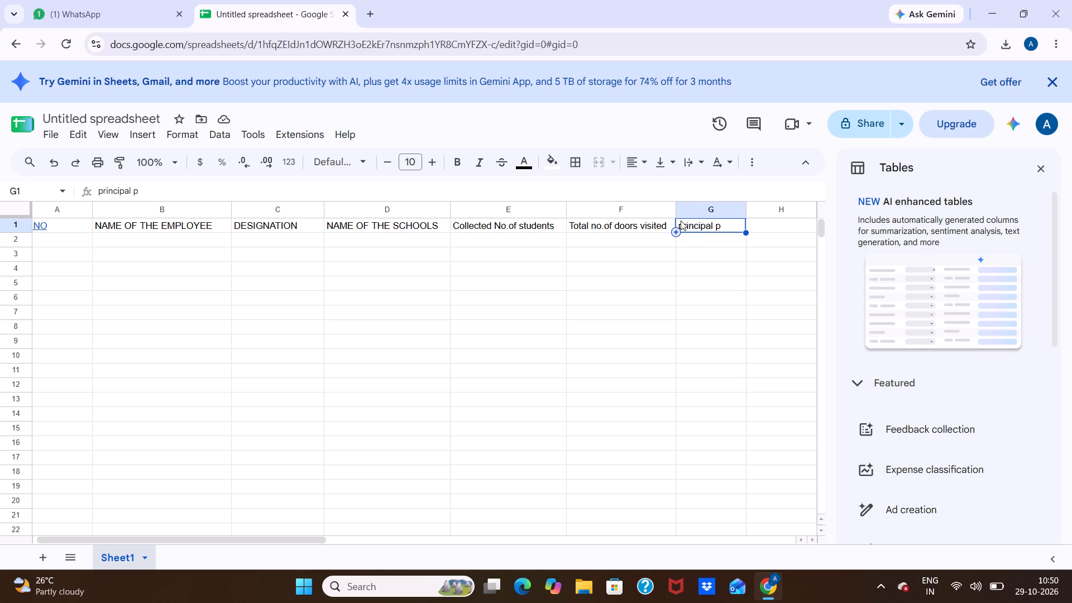
left_click_drag(681, 221, 694, 221)
left_click(694, 221)
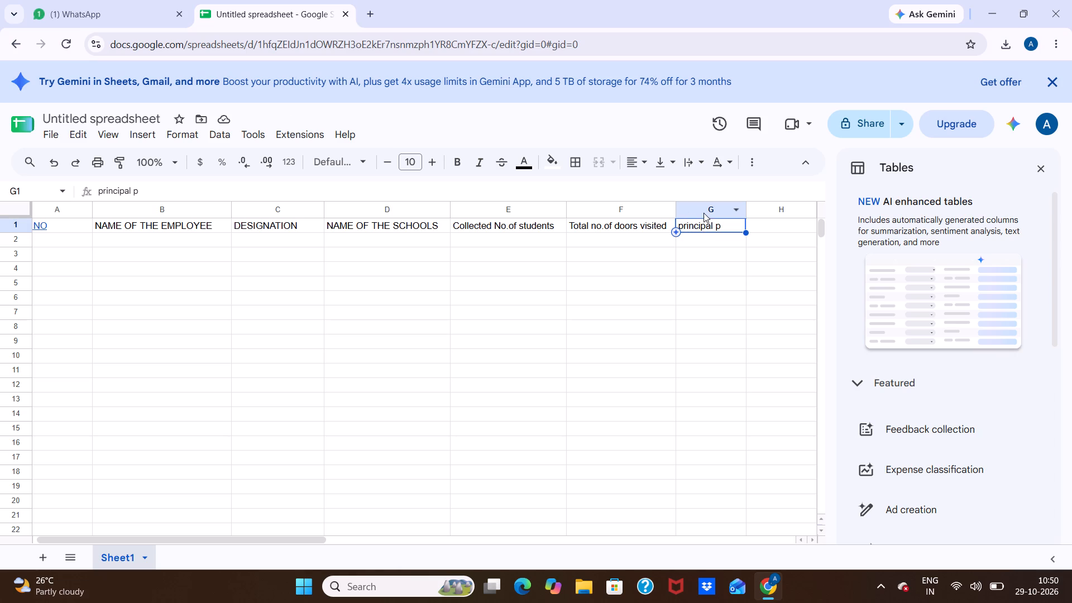
left_click(701, 224)
left_click_drag(718, 222, 726, 222)
triple_click(726, 222)
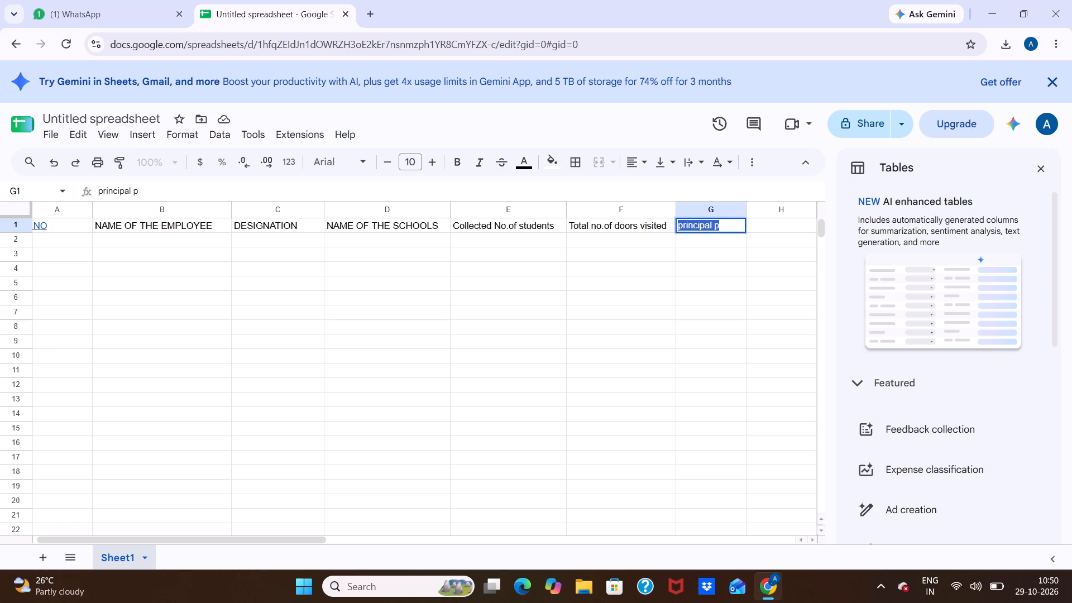
double_click(726, 222)
left_click(685, 224)
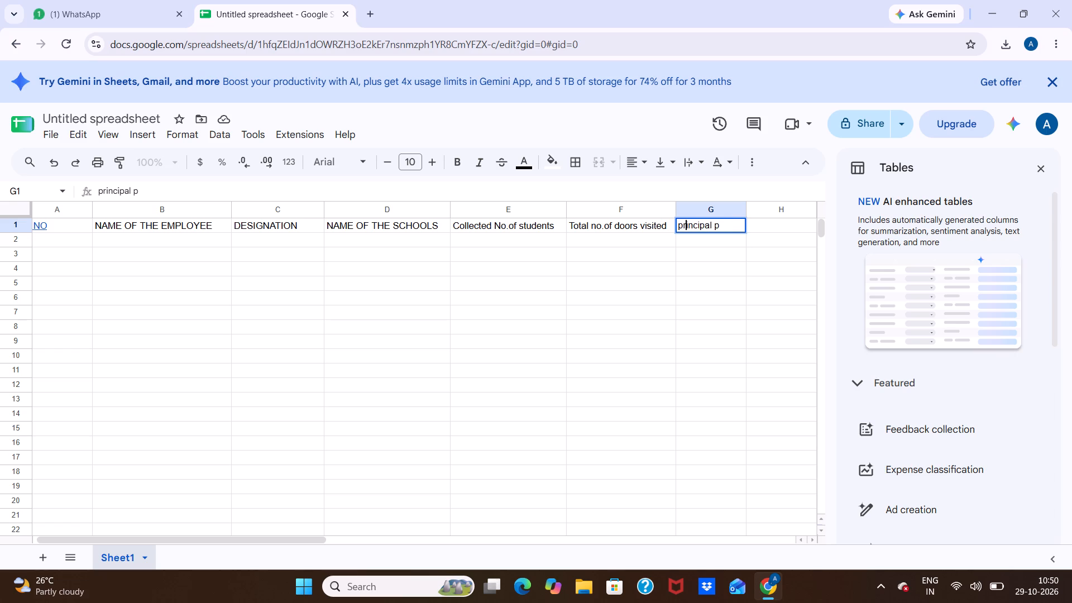
left_click(685, 225)
key("BackSpace")
key("BackSpace")
key("shift+p")
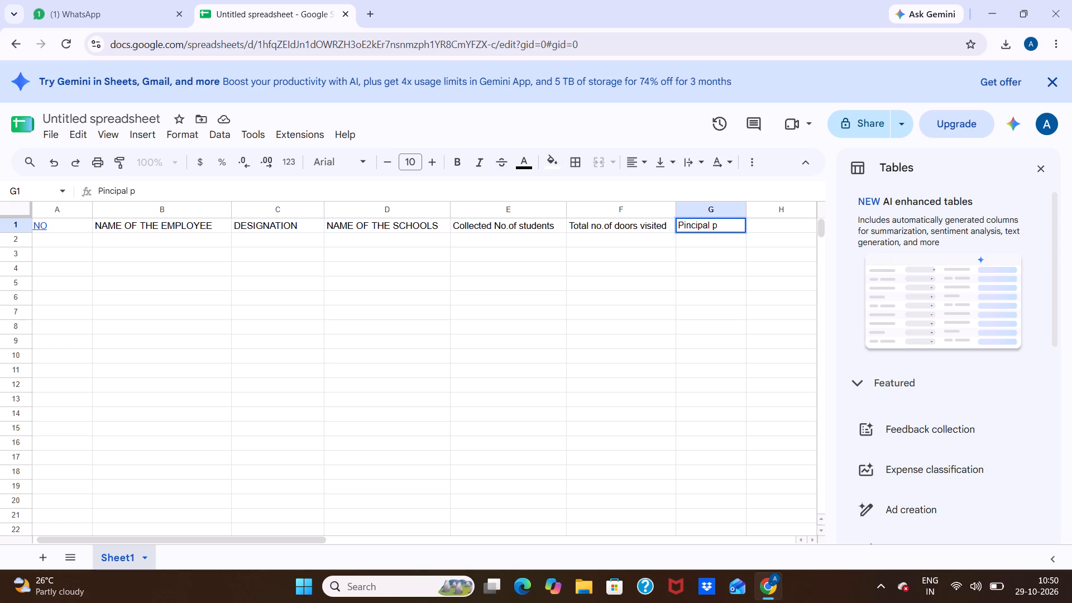
key("r")
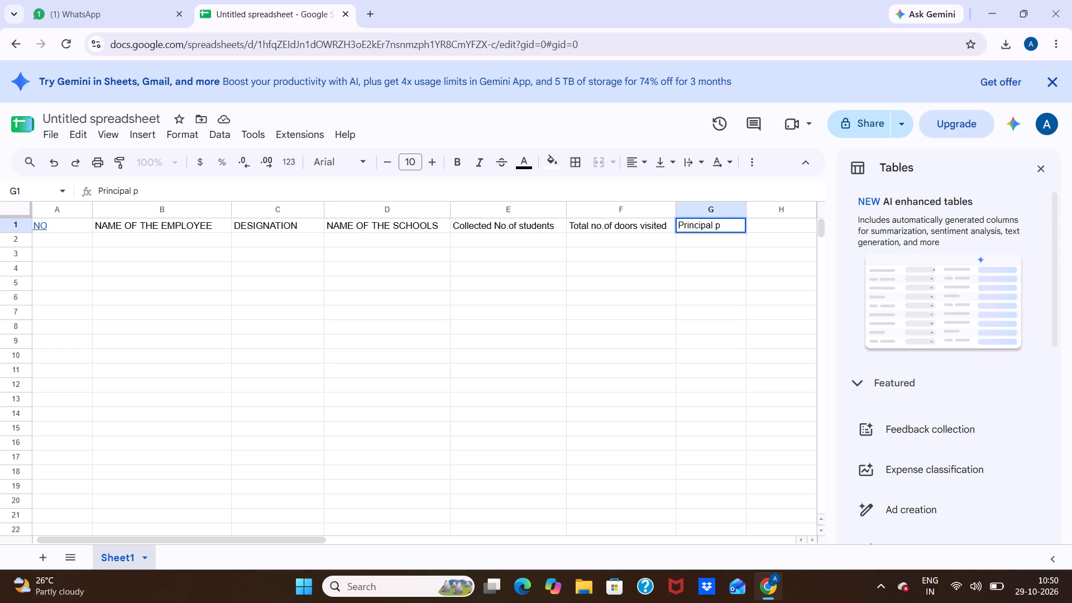
Extend the G1 header to "Principal phone number".
left_click(731, 223)
type("hon")
type("e number")
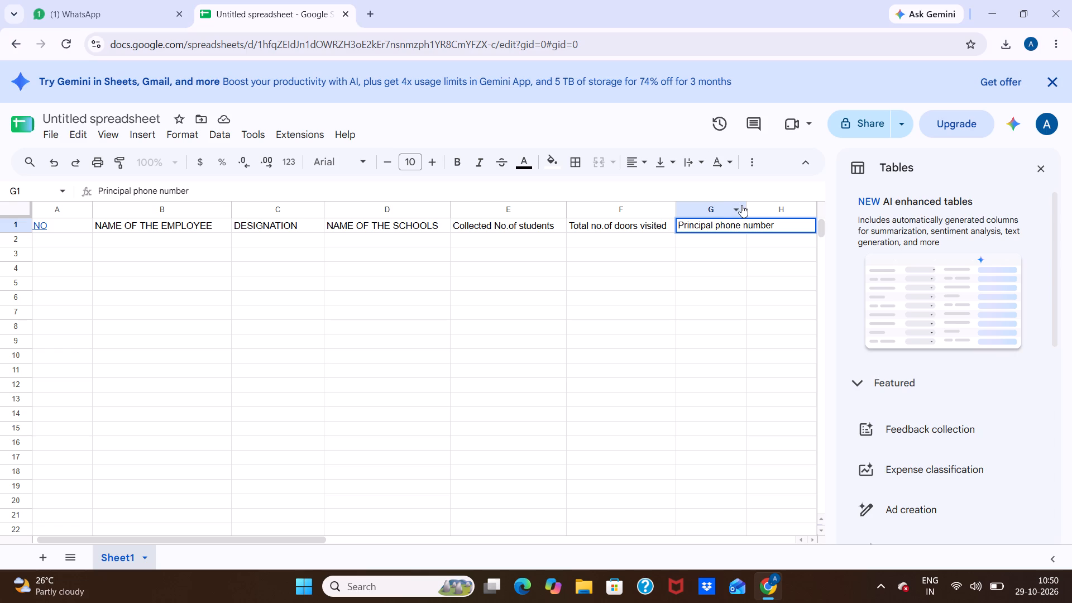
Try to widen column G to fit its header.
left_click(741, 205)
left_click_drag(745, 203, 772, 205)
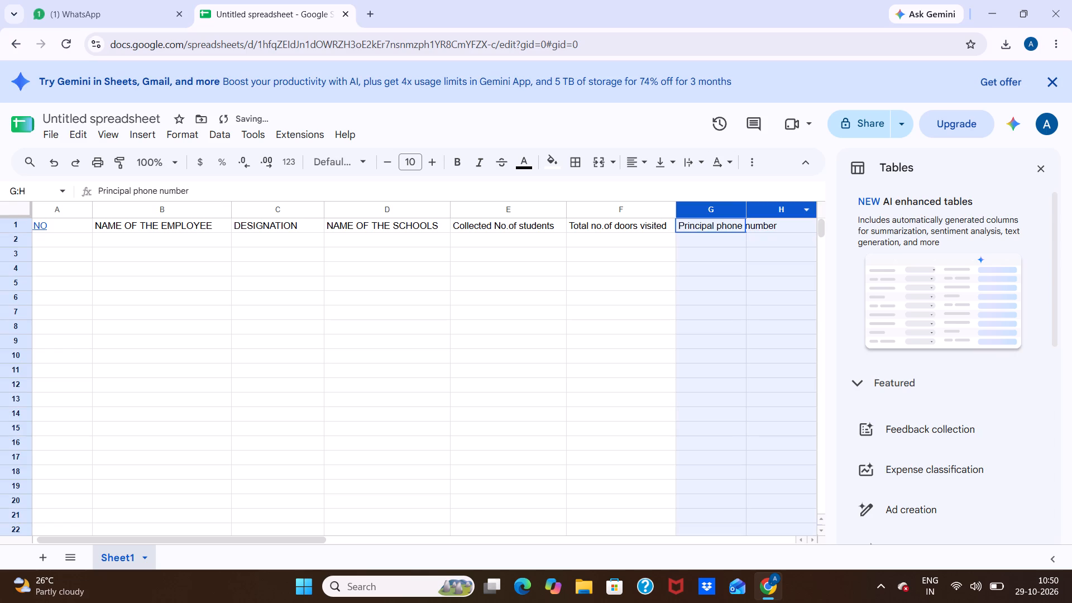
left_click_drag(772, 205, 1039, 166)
Close the Tables sidebar.
left_click(1039, 166)
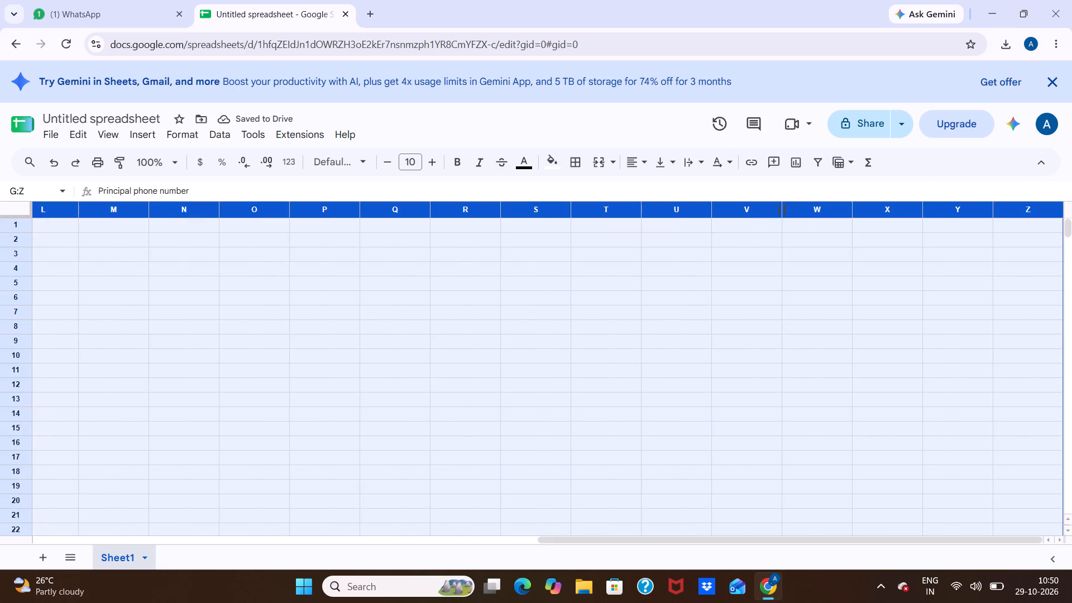
Clear the multi-column selection and widen column G to fit the "Principal phone number" header.
left_click(787, 195)
left_click(299, 181)
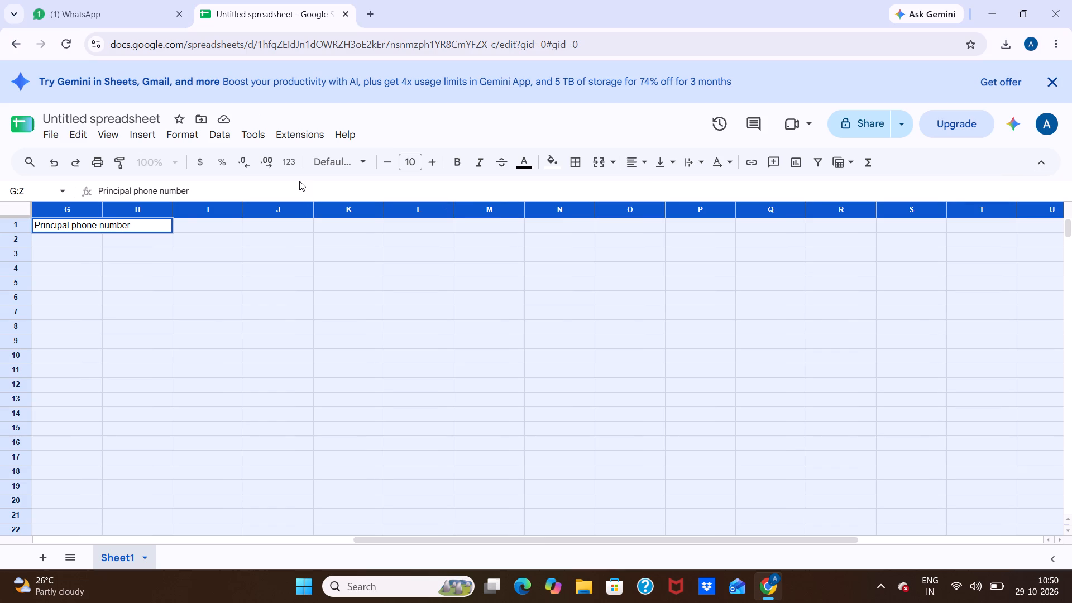
left_click(234, 188)
left_click(150, 230)
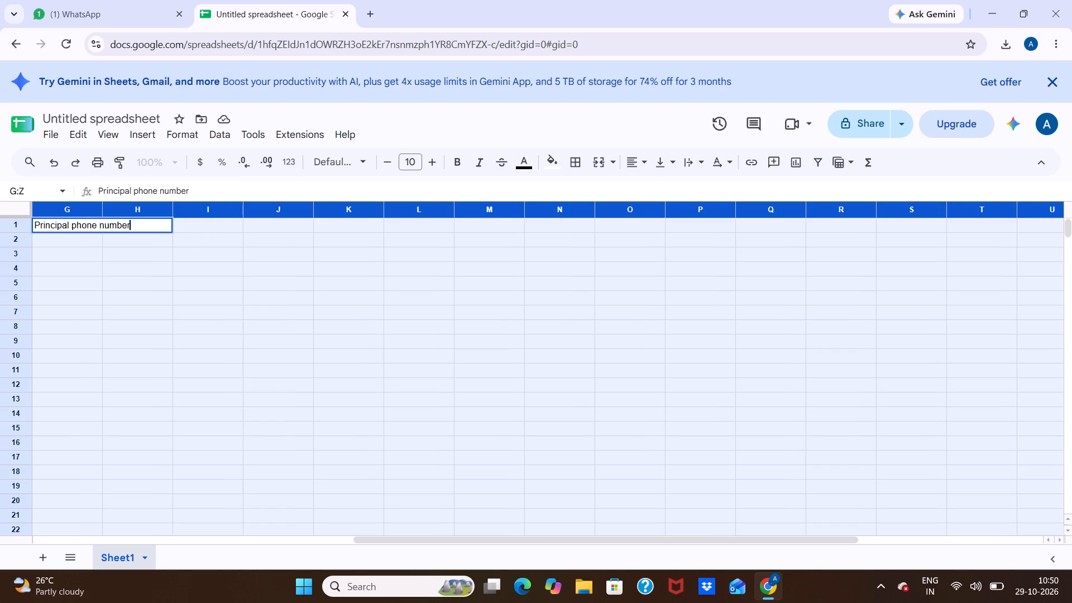
left_click(150, 234)
left_click(149, 231)
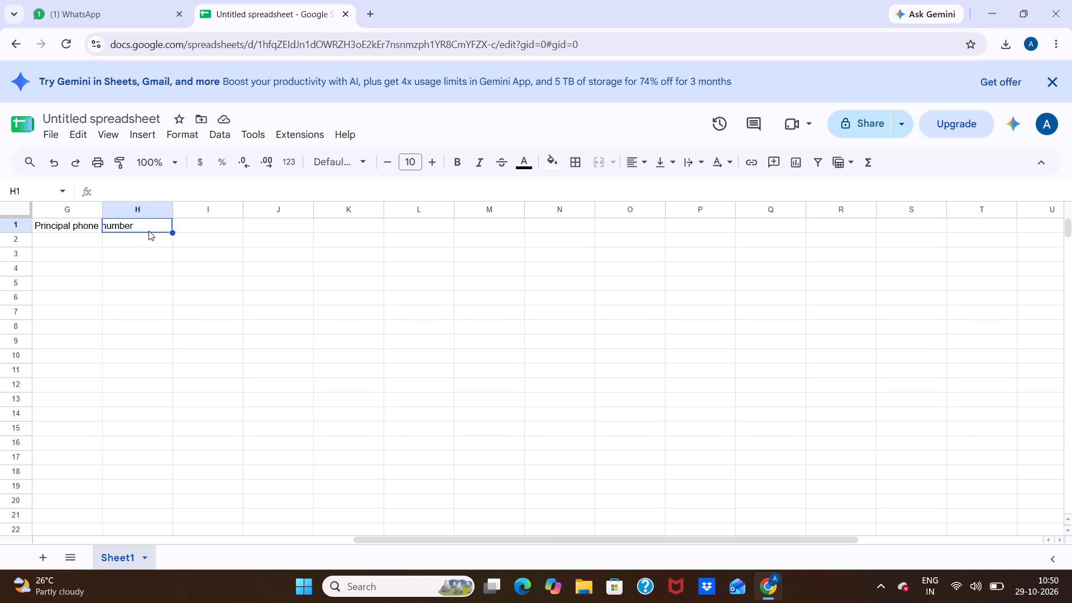
left_click_drag(104, 205, 147, 210)
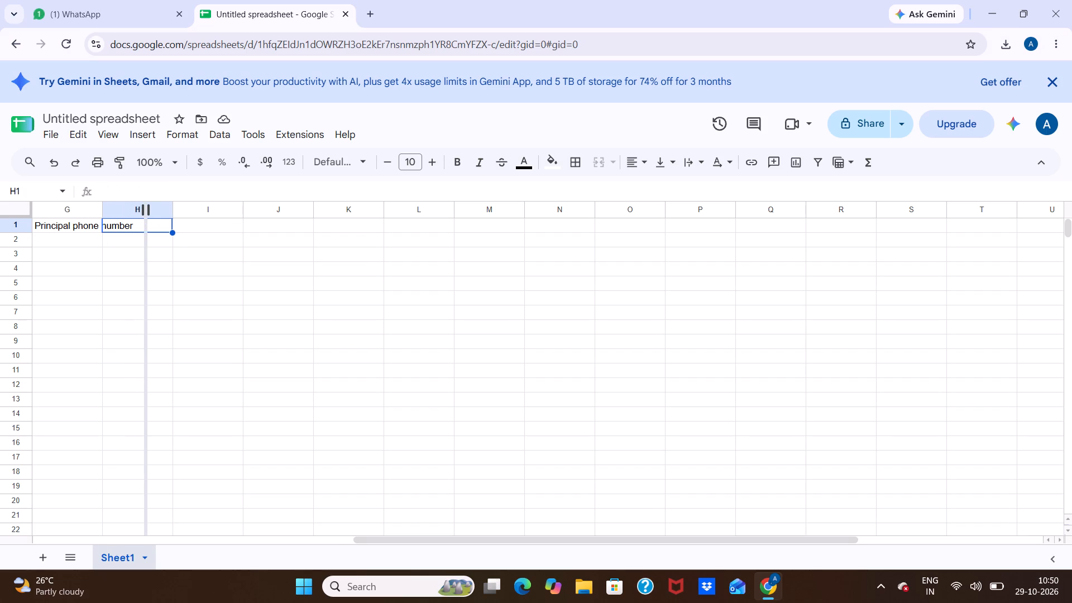
left_click_drag(147, 210, 156, 210)
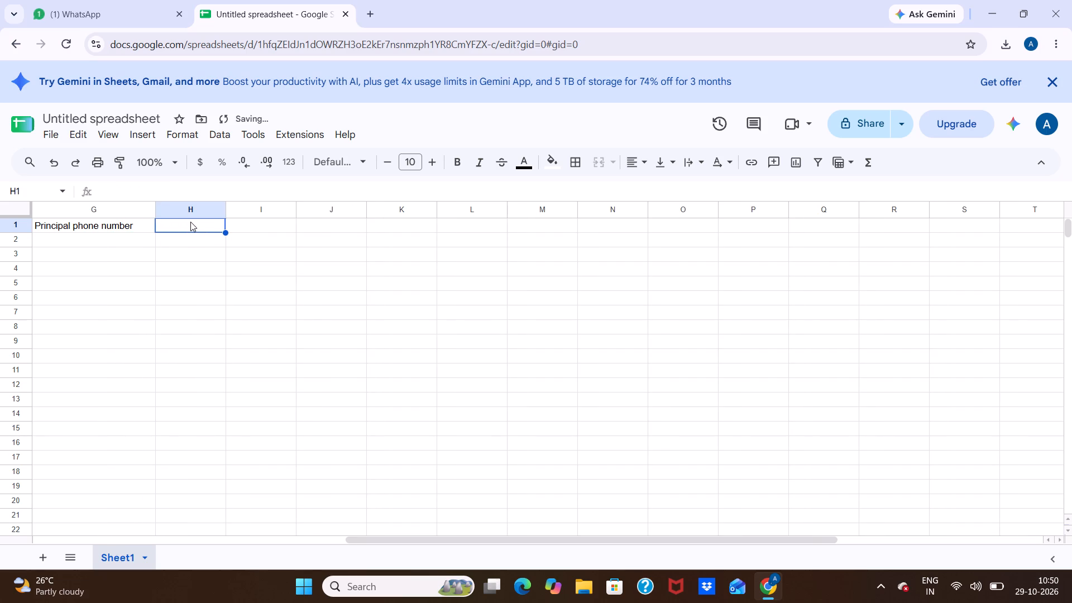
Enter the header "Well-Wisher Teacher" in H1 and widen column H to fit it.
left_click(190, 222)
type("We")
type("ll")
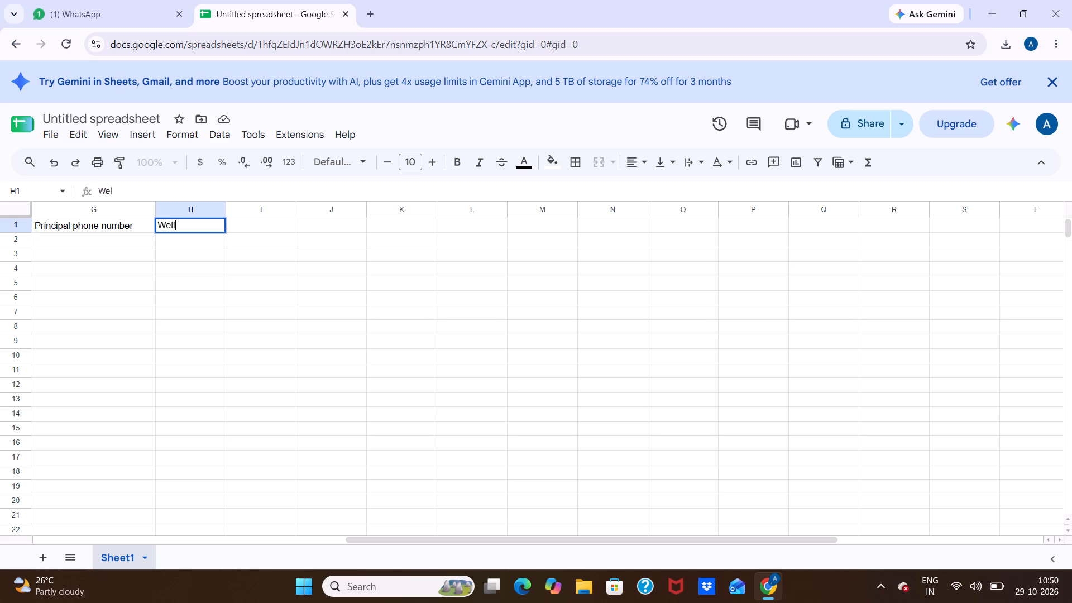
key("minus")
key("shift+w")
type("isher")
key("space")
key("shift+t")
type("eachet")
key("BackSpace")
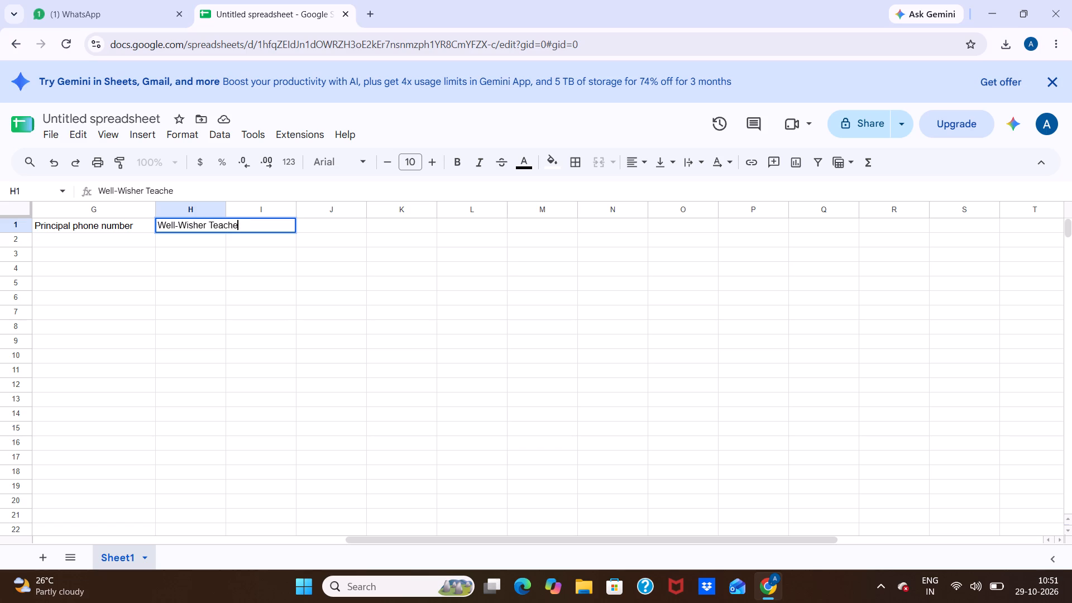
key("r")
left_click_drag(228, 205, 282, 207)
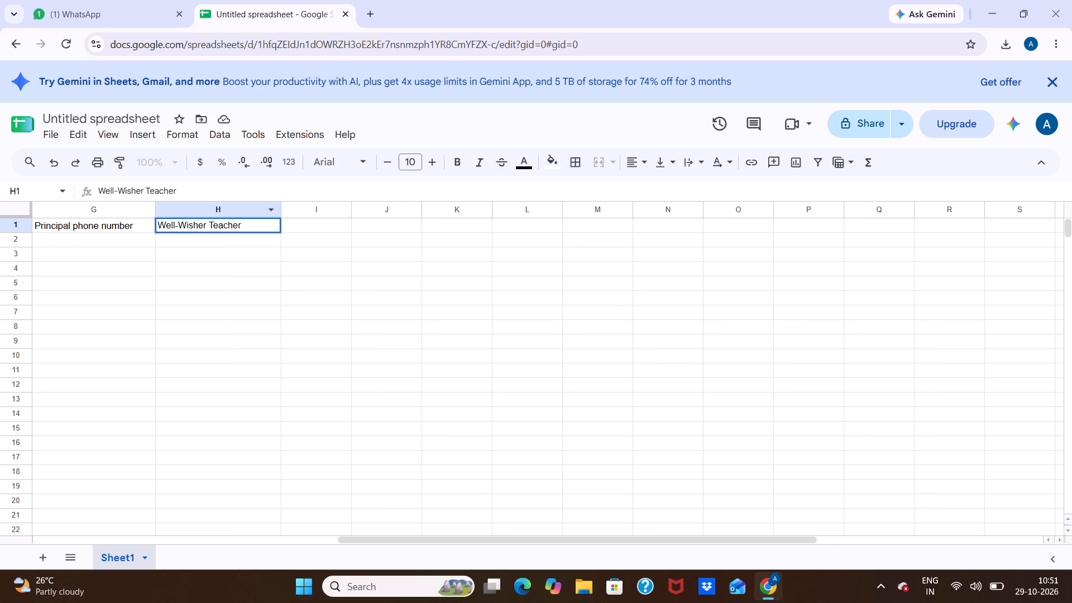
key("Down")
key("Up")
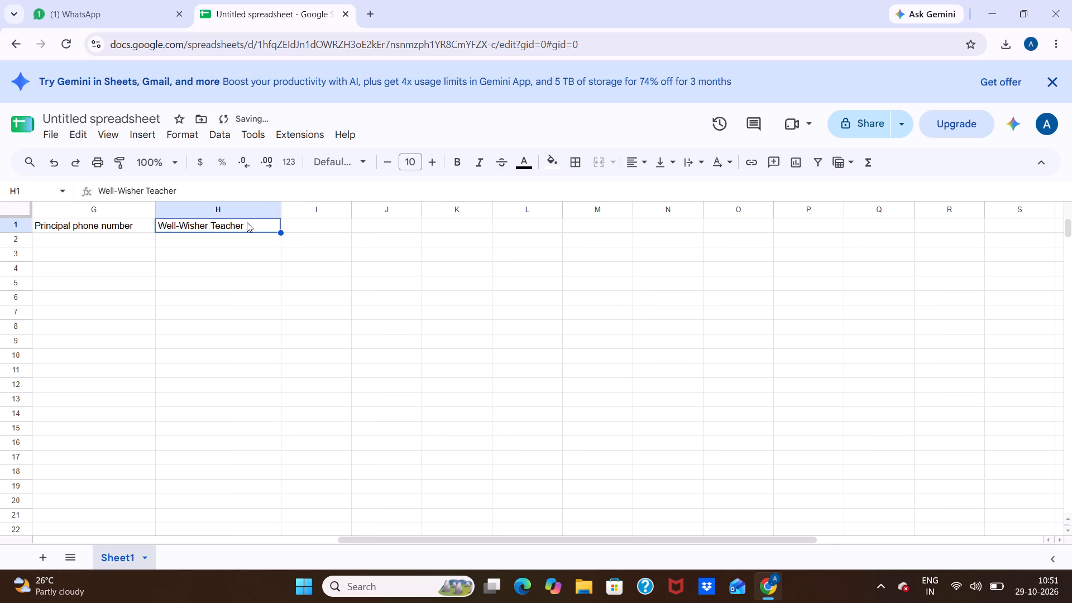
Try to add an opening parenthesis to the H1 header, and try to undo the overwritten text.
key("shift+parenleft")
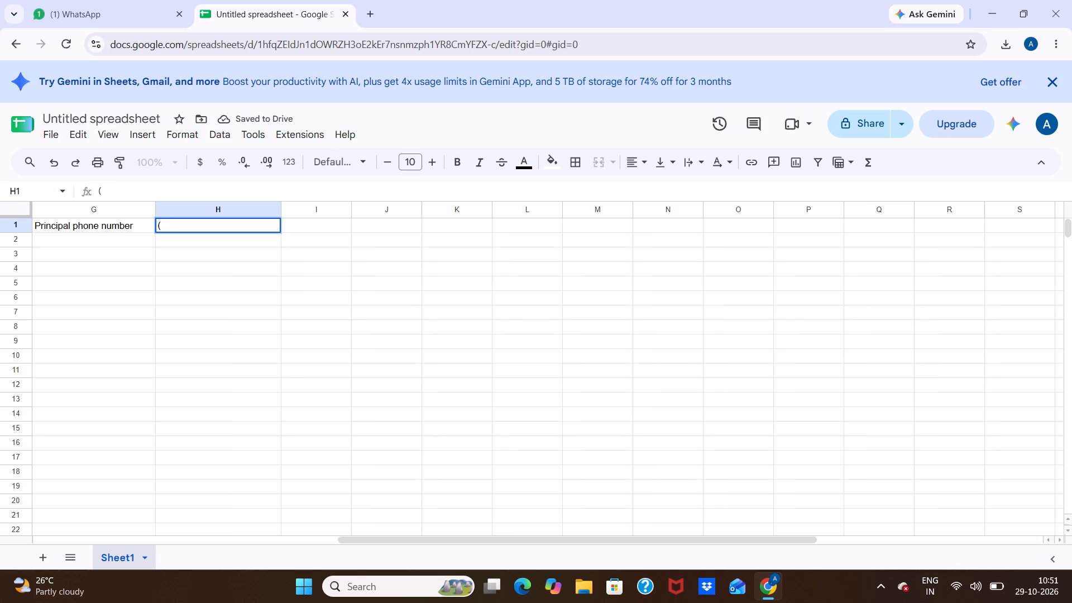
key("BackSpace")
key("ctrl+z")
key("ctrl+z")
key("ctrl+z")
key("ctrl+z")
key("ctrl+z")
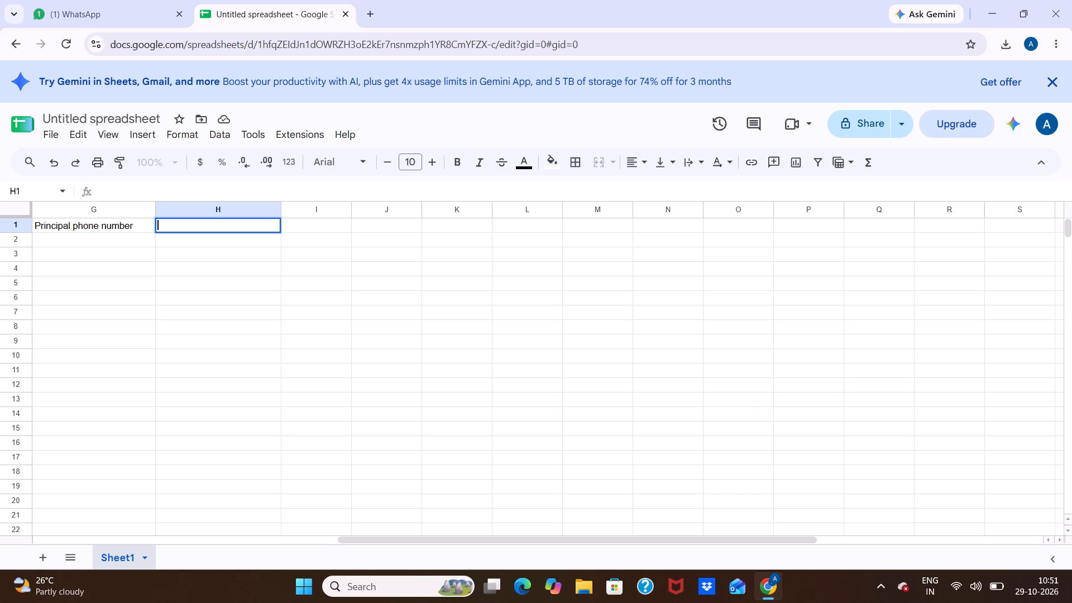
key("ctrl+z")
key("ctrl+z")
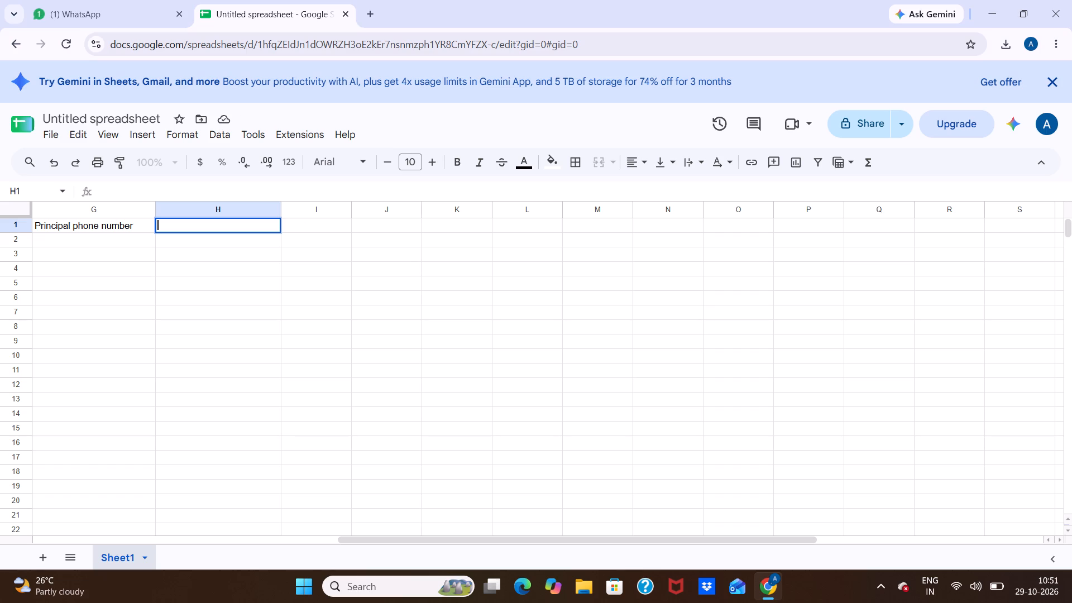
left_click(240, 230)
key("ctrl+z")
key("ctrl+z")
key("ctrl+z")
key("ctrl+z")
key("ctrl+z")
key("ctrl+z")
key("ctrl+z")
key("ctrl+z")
Enter the header "Well-Wisher Teacher (favourite Teacher)" in H1 and widen column H to fit it.
key("w")
key("BackSpace")
type("We")
type("ll")
key("space")
key("BackSpace")
key("minus")
key("shift+w")
type("isher")
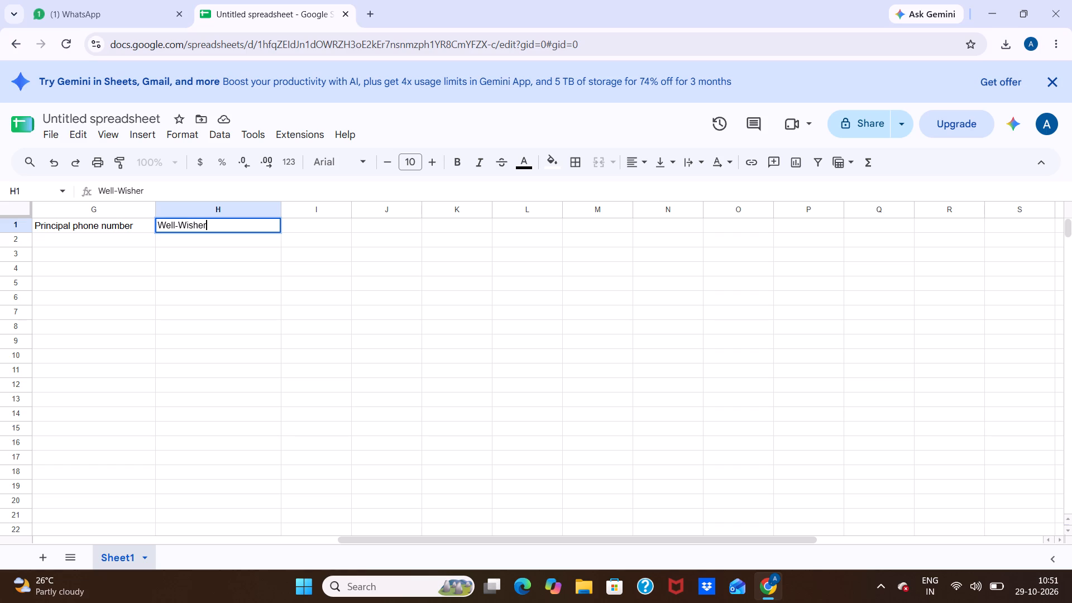
key("space")
key("shift+t")
type("eacher")
key("space")
type("(")
type("fa")
type("vourite")
key("space")
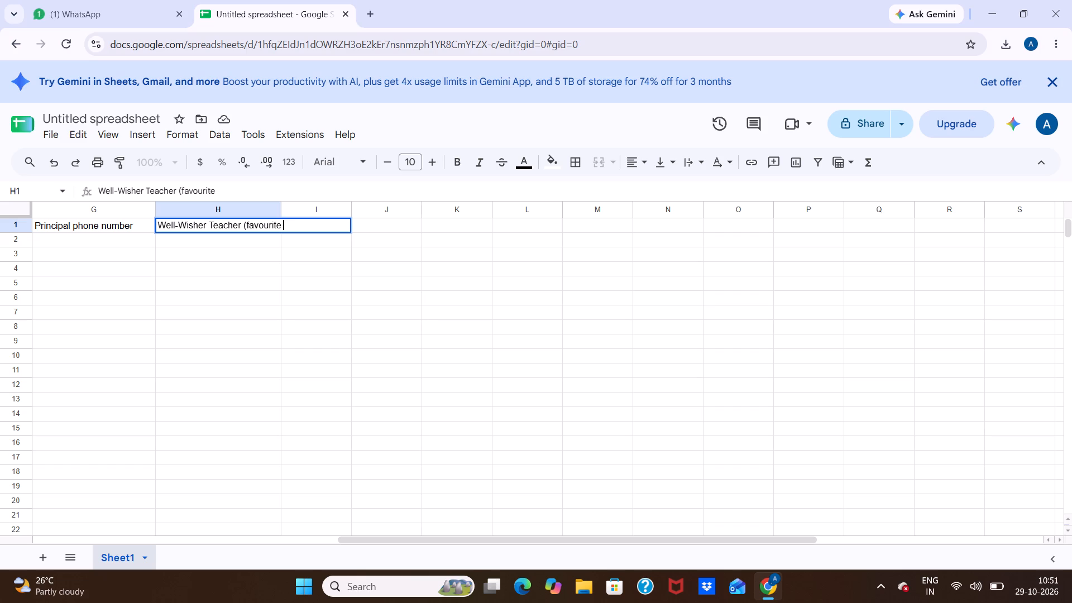
type("Teacher")
key("shift+parenright")
left_click_drag(280, 209, 334, 214)
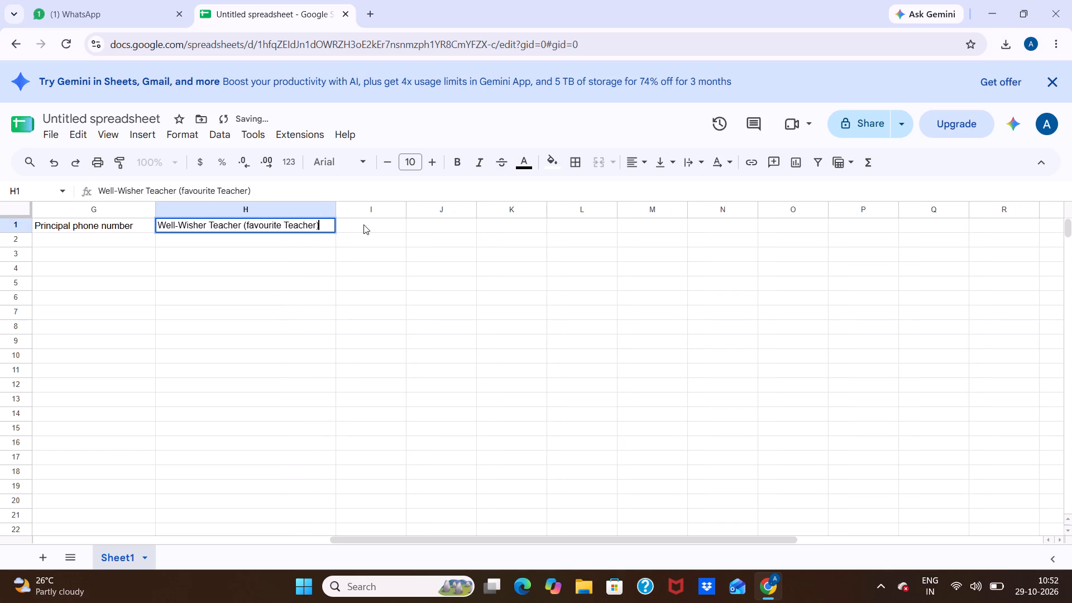
Enter the header "Teacher Phone Number" in I1 and widen column I to fit it.
left_click(369, 225)
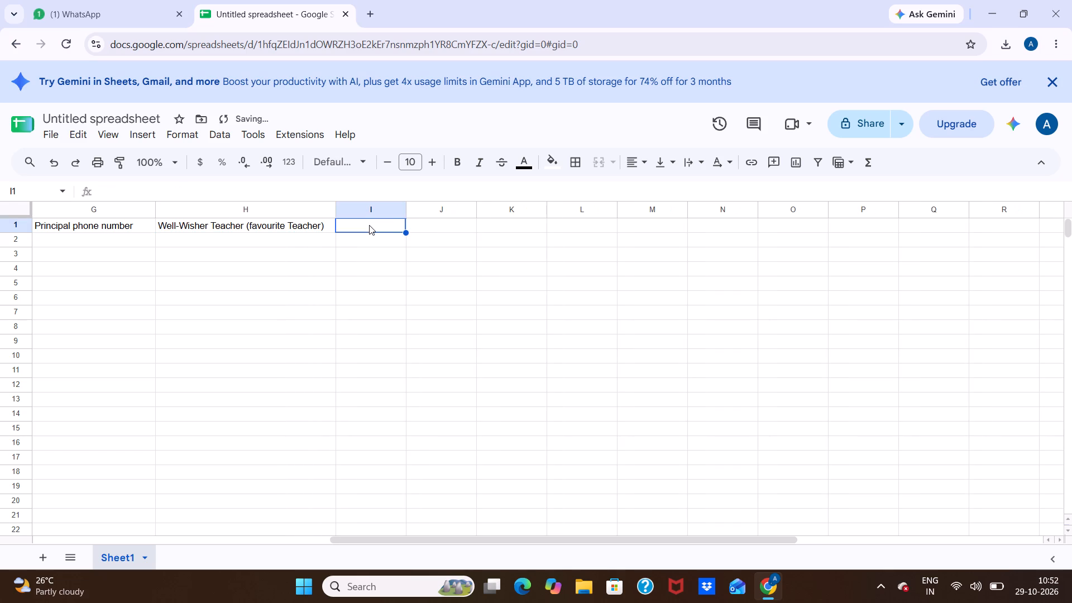
left_click_drag(409, 204, 444, 209)
left_click(409, 221)
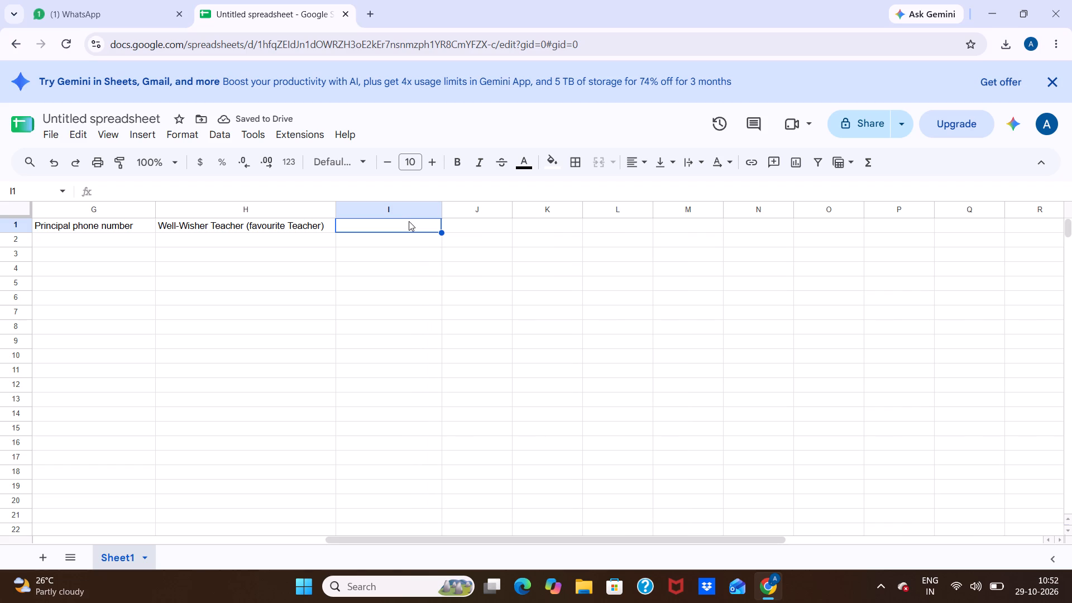
key("shift+t")
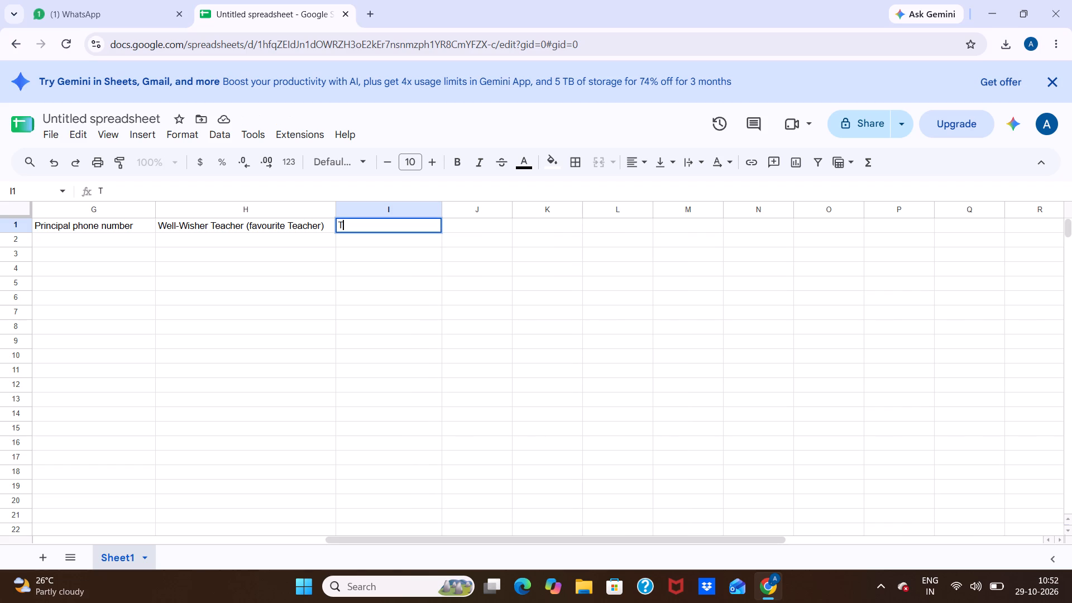
type("eacher")
key("space")
key("shift+p")
type("honr")
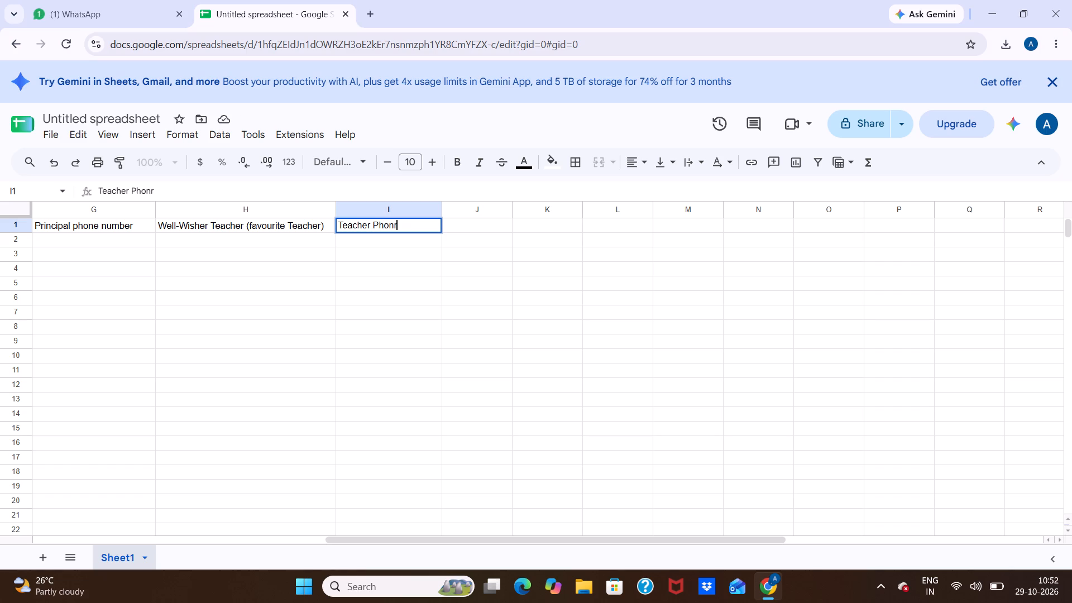
key("BackSpace")
key("e")
key("space")
type("Nu")
key("m")
type("ber")
left_click_drag(445, 205, 447, 205)
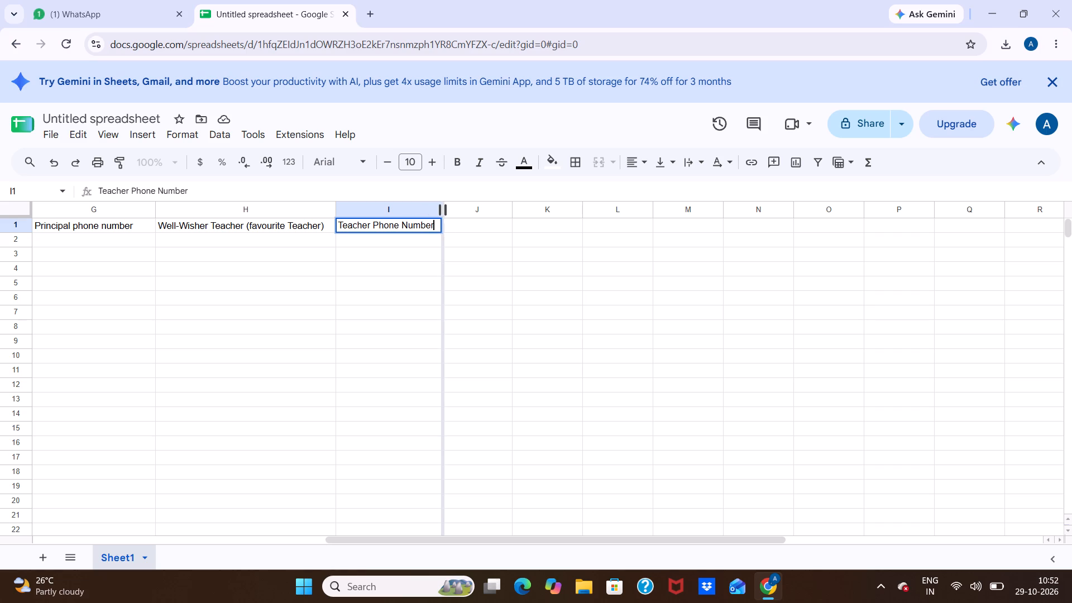
Widen column I a little more around the "Teacher Phone Number" header and finish editing cell I1.
left_click_drag(447, 205, 472, 205)
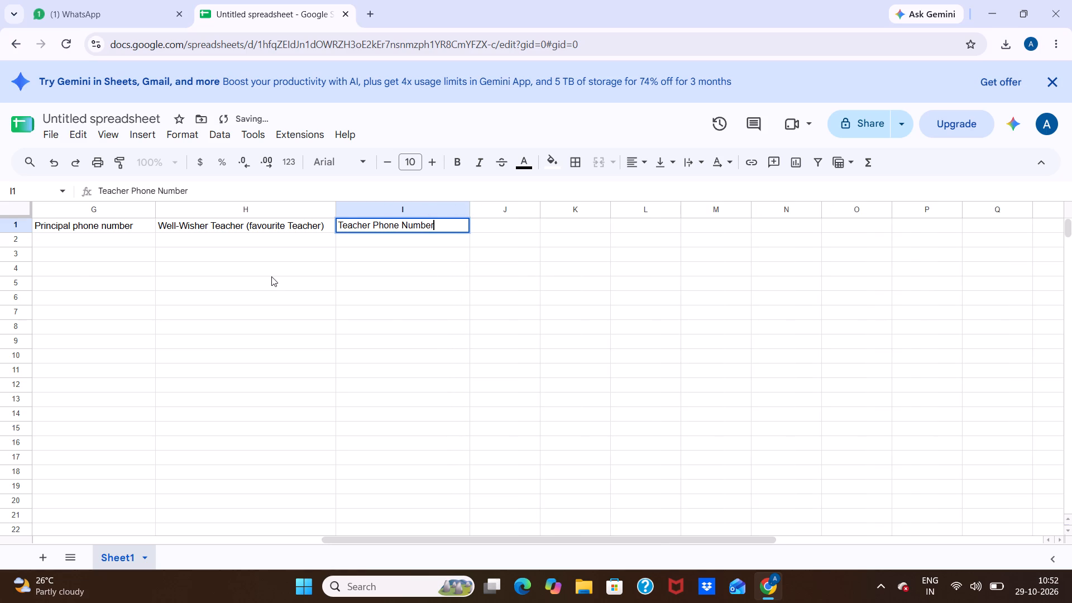
scroll(271, 276, "right", 4)
scroll(271, 276, "left", 3)
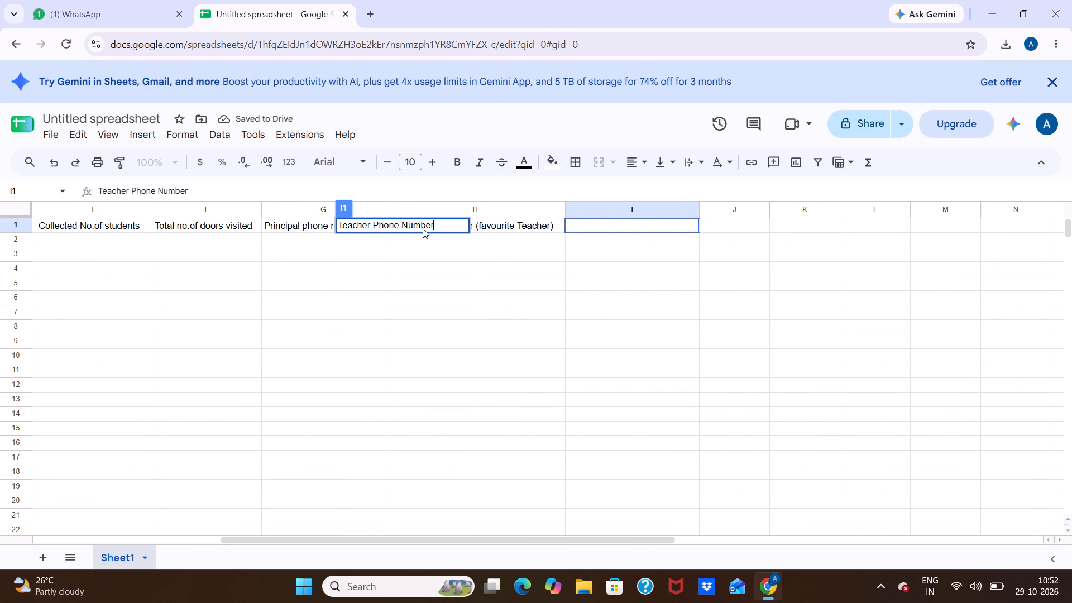
left_click_drag(438, 226, 473, 226)
scroll(473, 226, "left", 3)
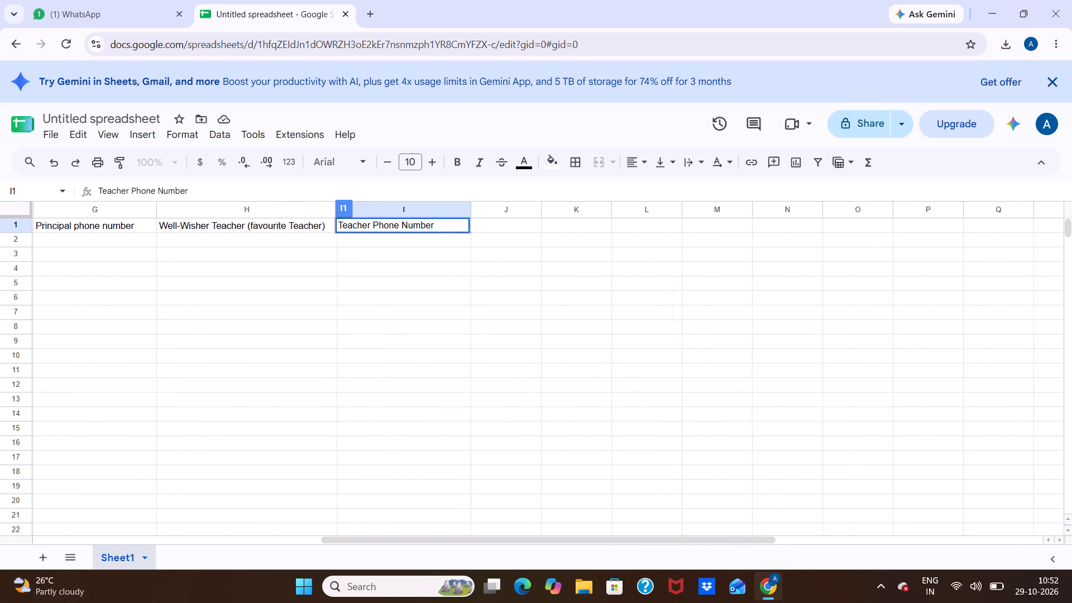
scroll(473, 226, "left", 1)
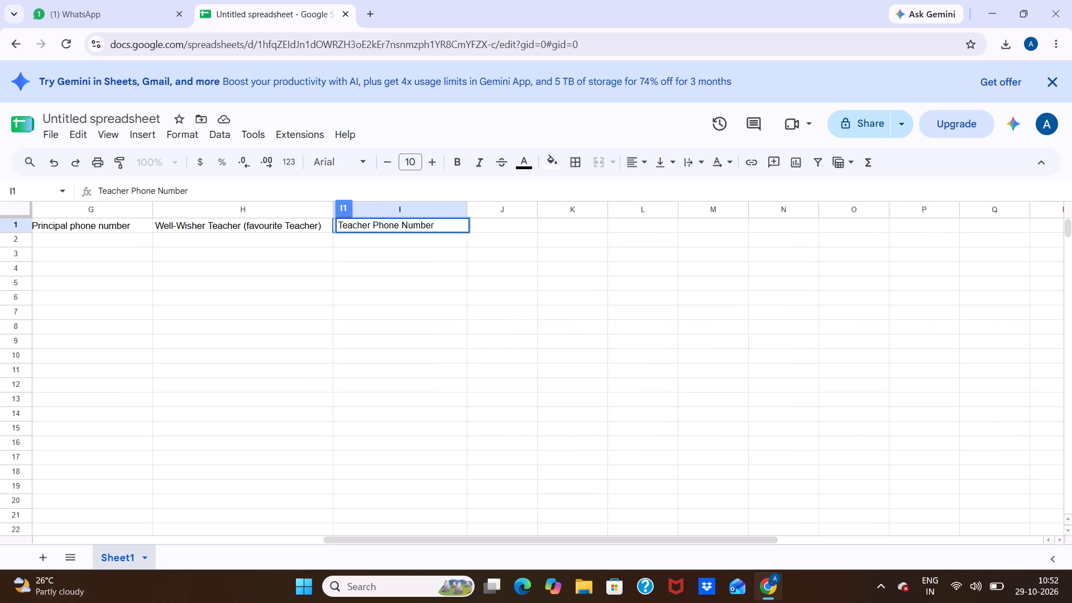
left_click(473, 226)
left_click(473, 226)
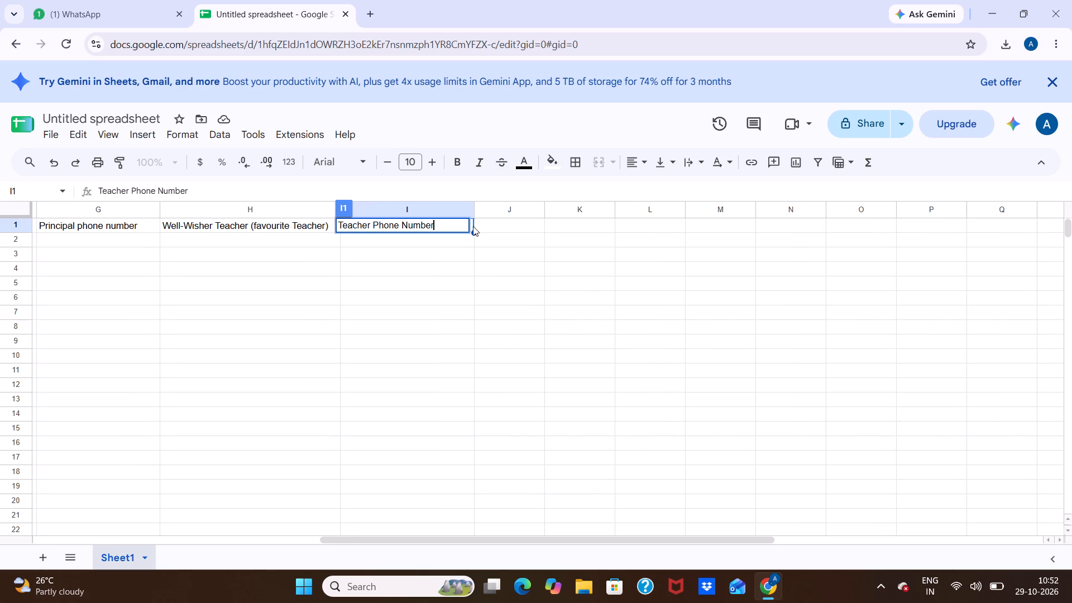
right_click(424, 234)
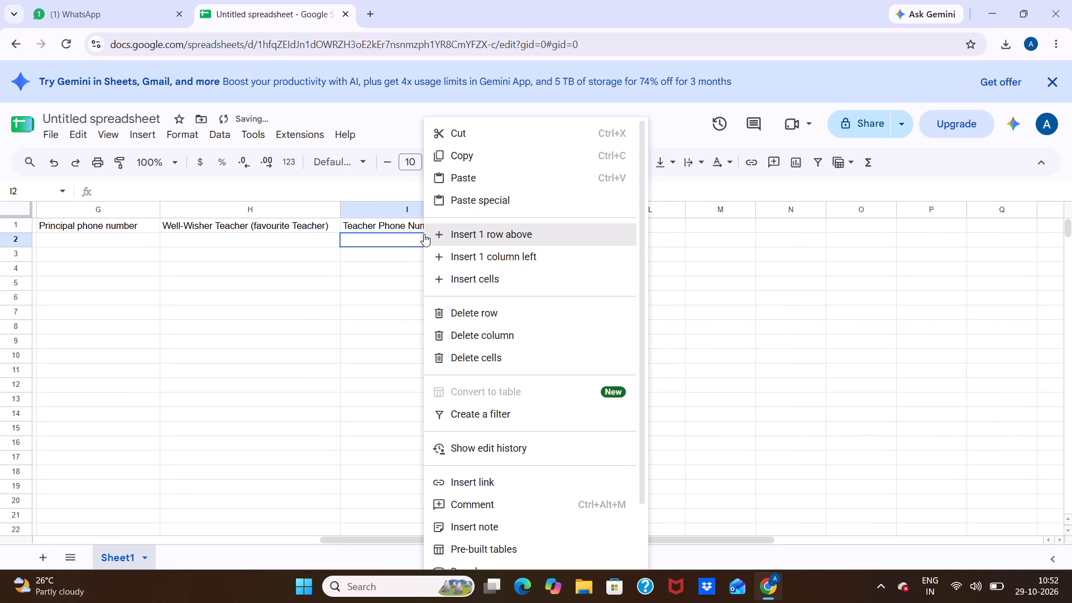
left_click(383, 258)
Center-align the S.NO, NAME OF THE EMPLOYEE and DESIGNATION columns (A, B and C) horizontally.
scroll(346, 246, "right", 4)
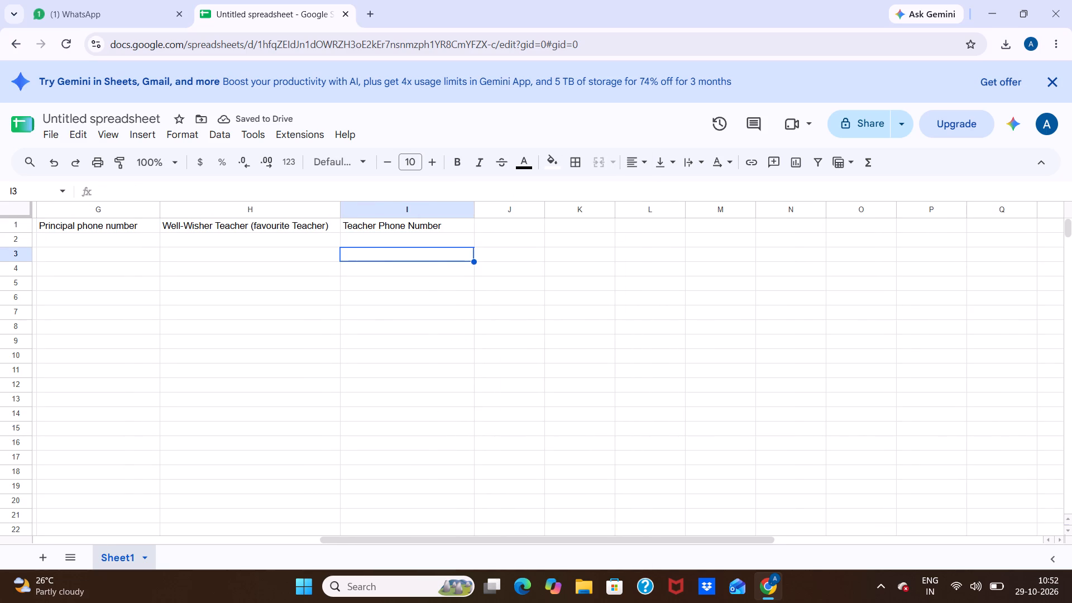
scroll(346, 246, "right", 12)
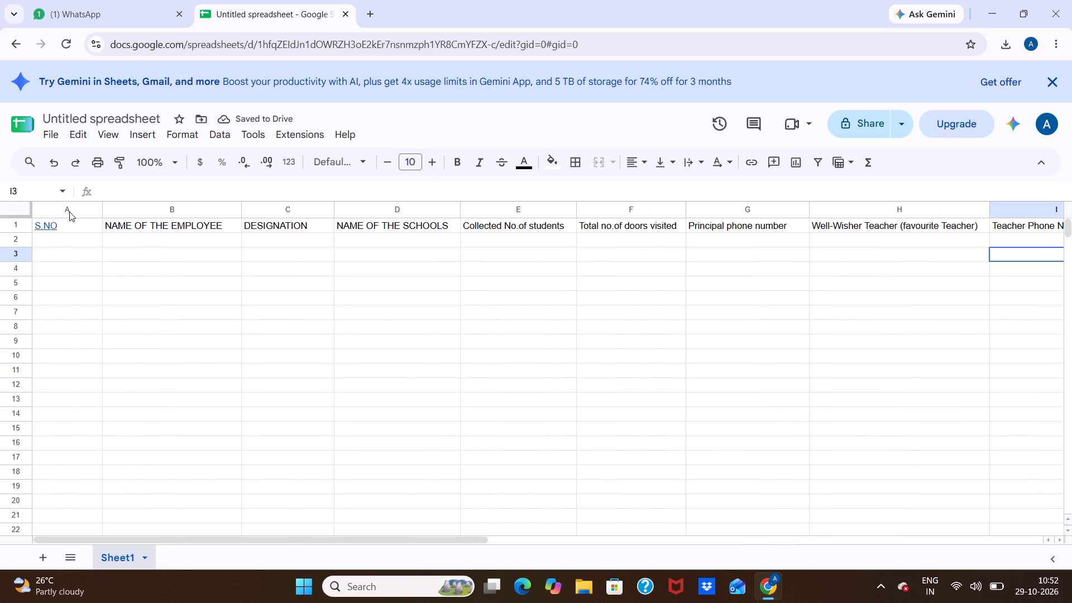
left_click(69, 212)
left_click_drag(635, 154, 634, 156)
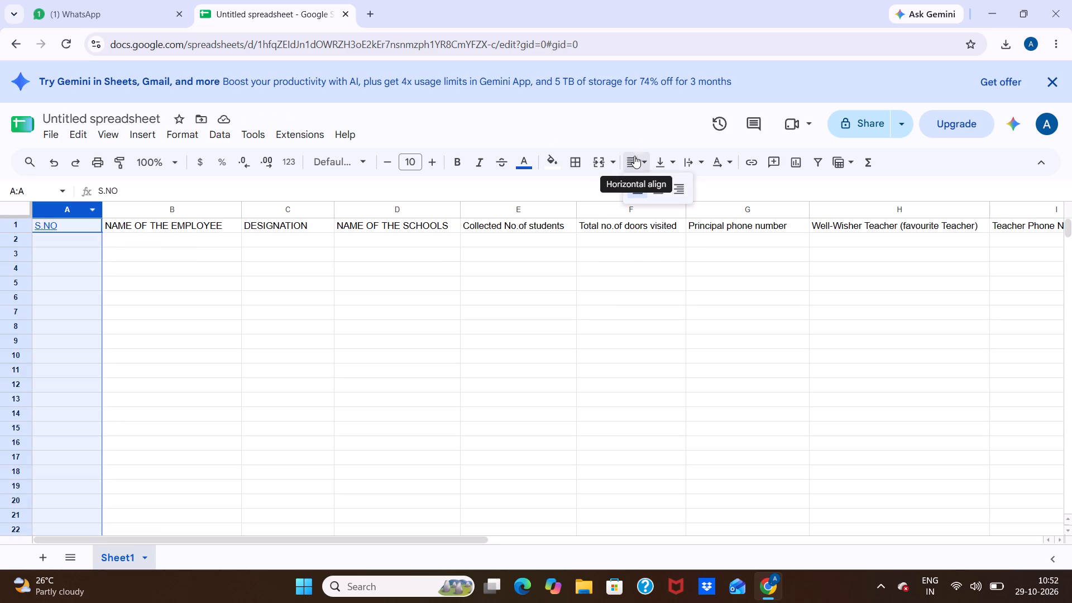
left_click_drag(634, 156, 654, 184)
left_click(654, 184)
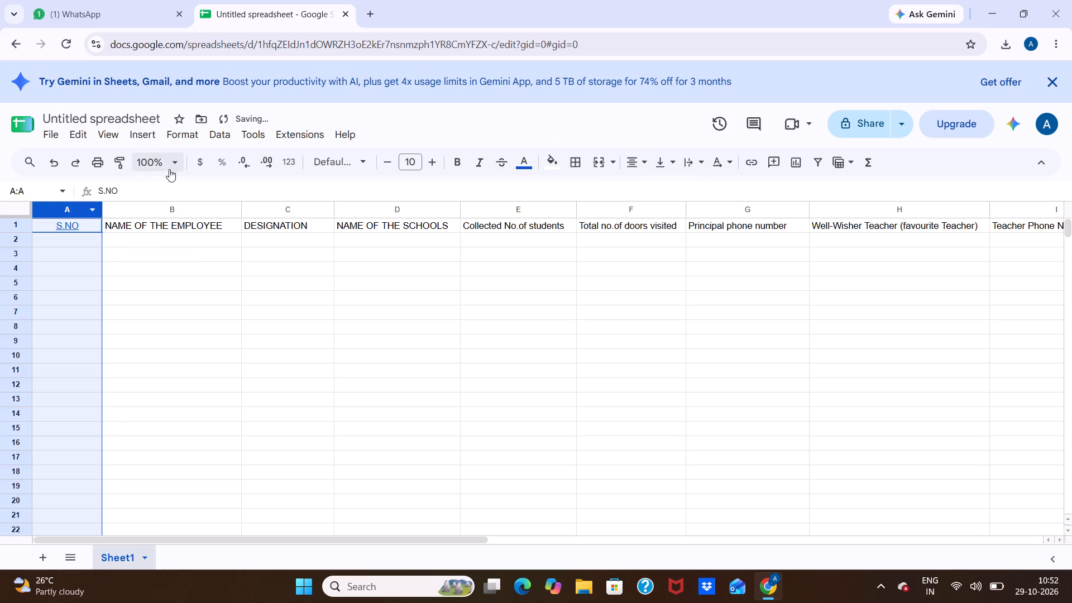
left_click(184, 209)
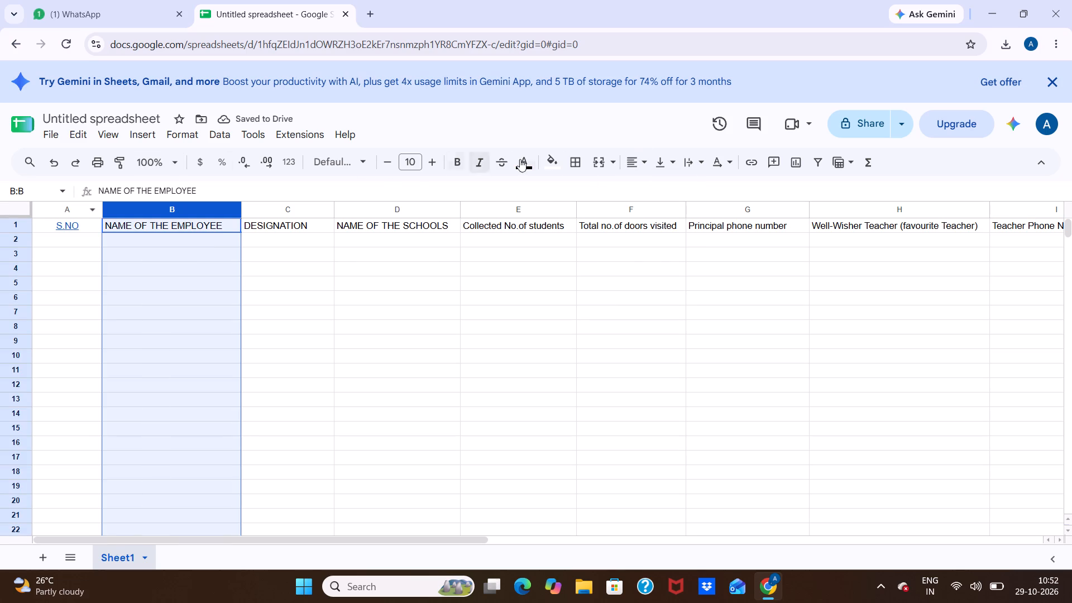
left_click(634, 160)
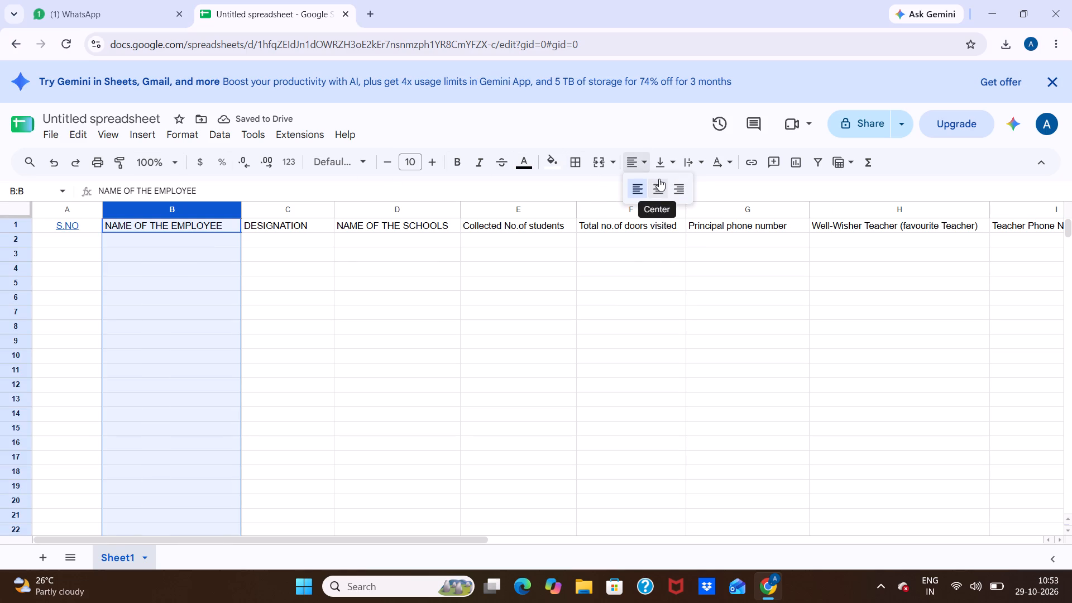
left_click(659, 179)
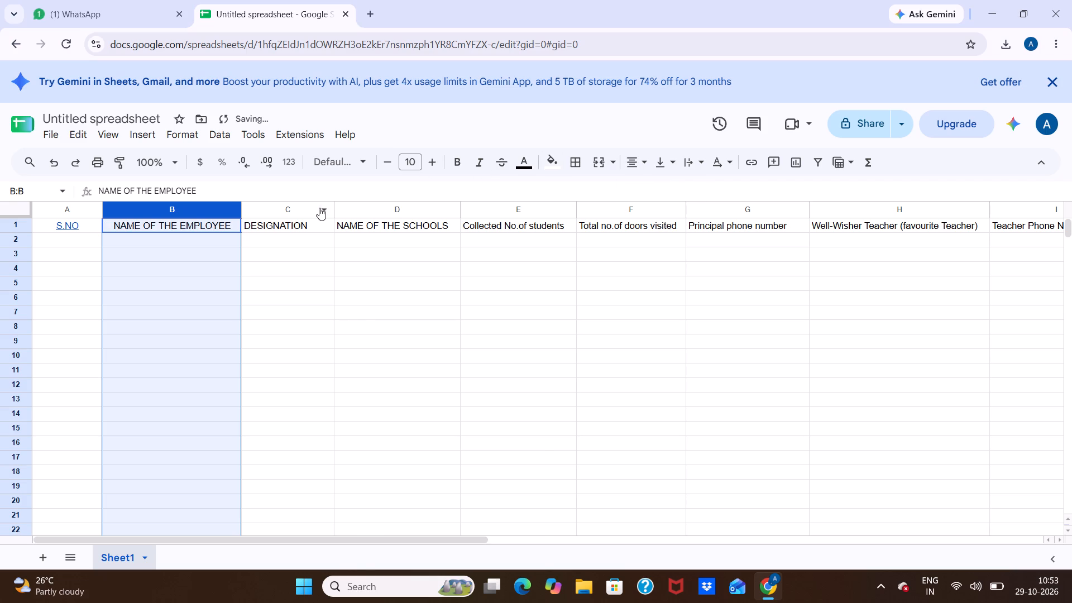
double_click(319, 208)
left_click_drag(638, 162, 652, 192)
left_click(652, 192)
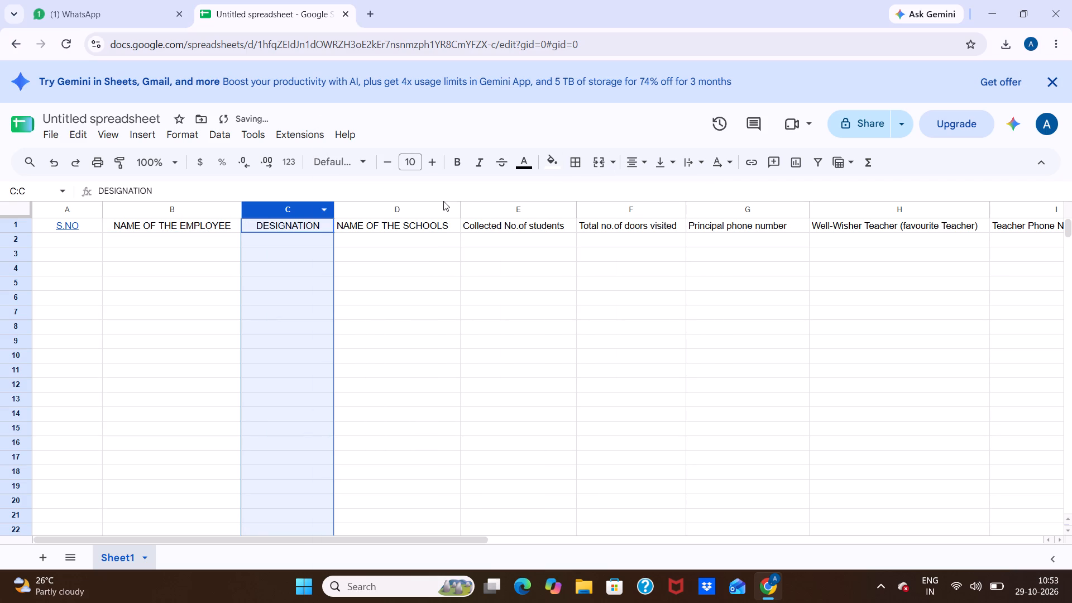
Center-align the NAME OF THE SCHOOLS, Collected No.of students and Total no.of doors visited columns (D, E and F) horizontally.
left_click(433, 201)
left_click(420, 203)
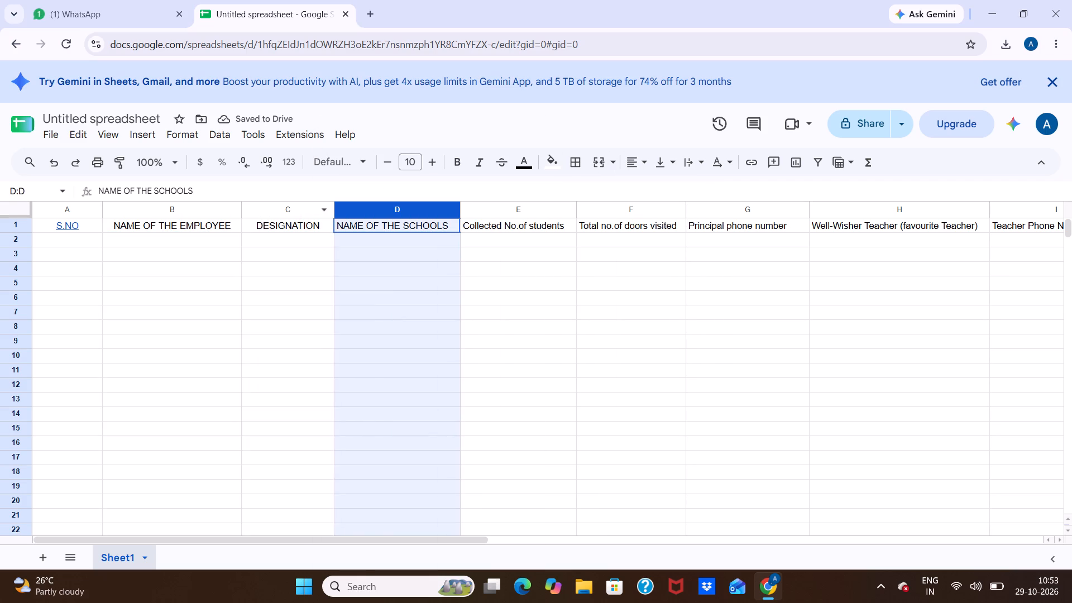
left_click(640, 159)
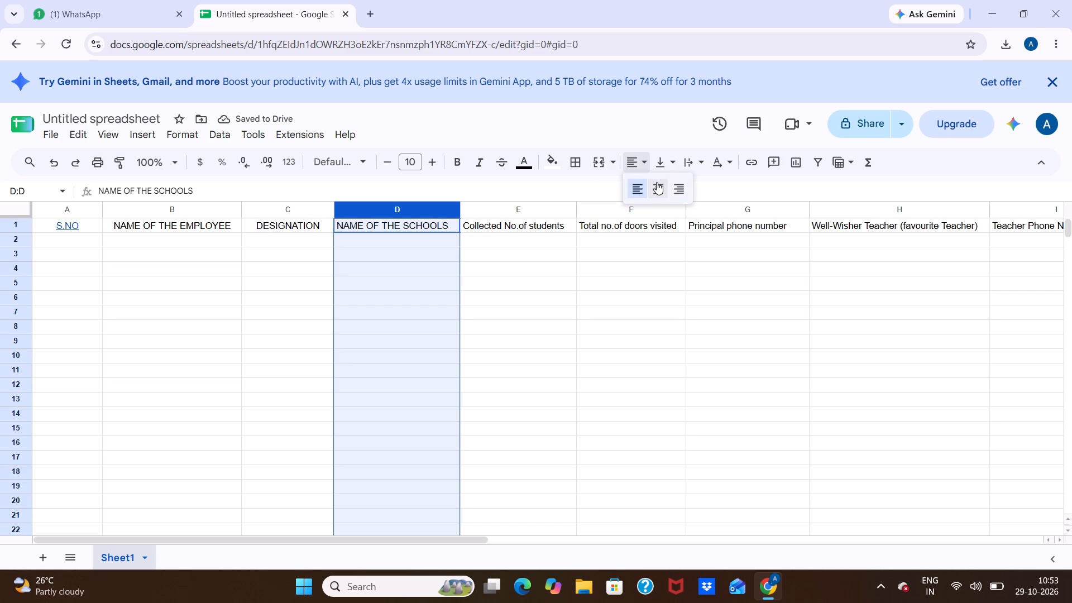
left_click(657, 182)
left_click(553, 210)
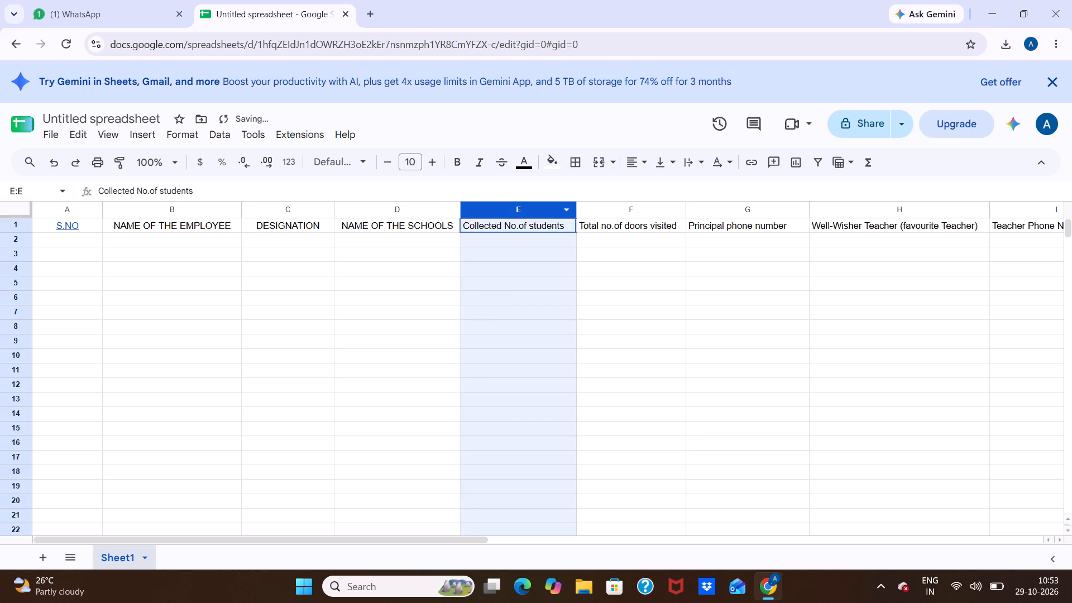
left_click(638, 168)
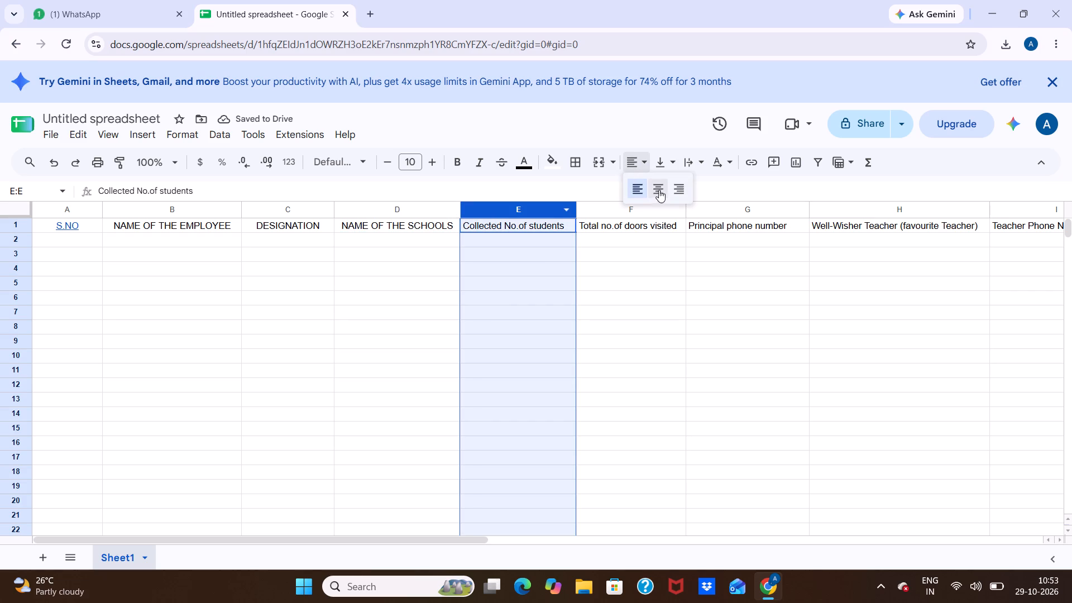
left_click(659, 190)
left_click(640, 215)
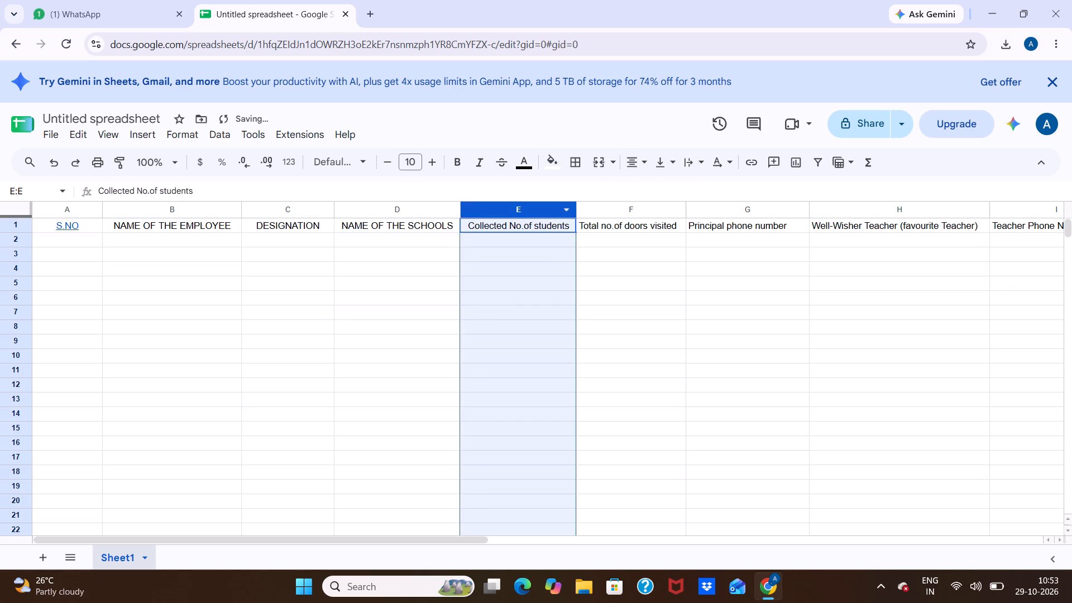
left_click(639, 212)
left_click(643, 157)
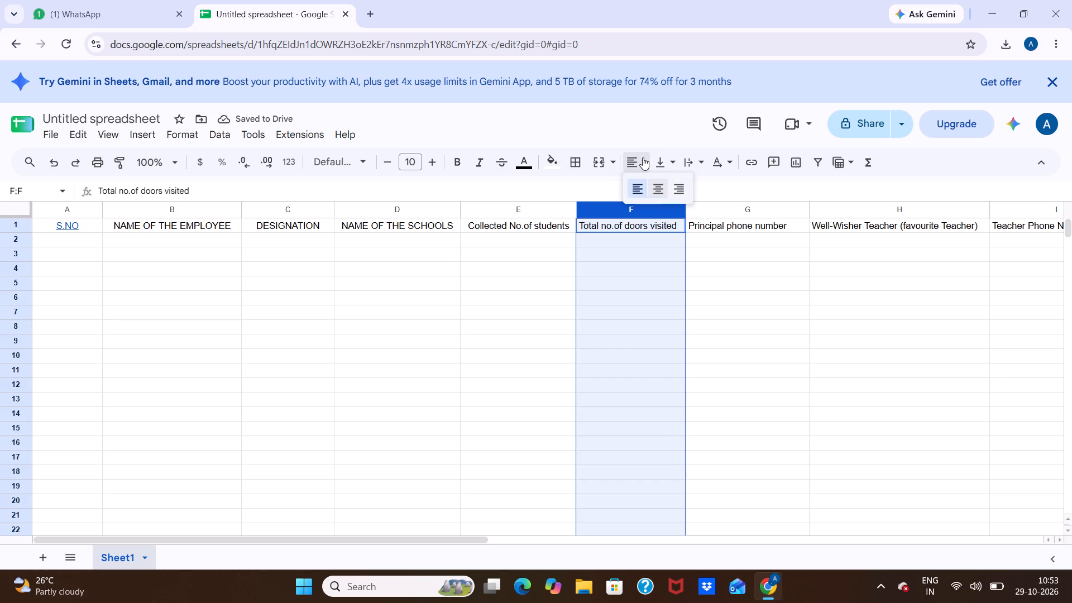
left_click(660, 183)
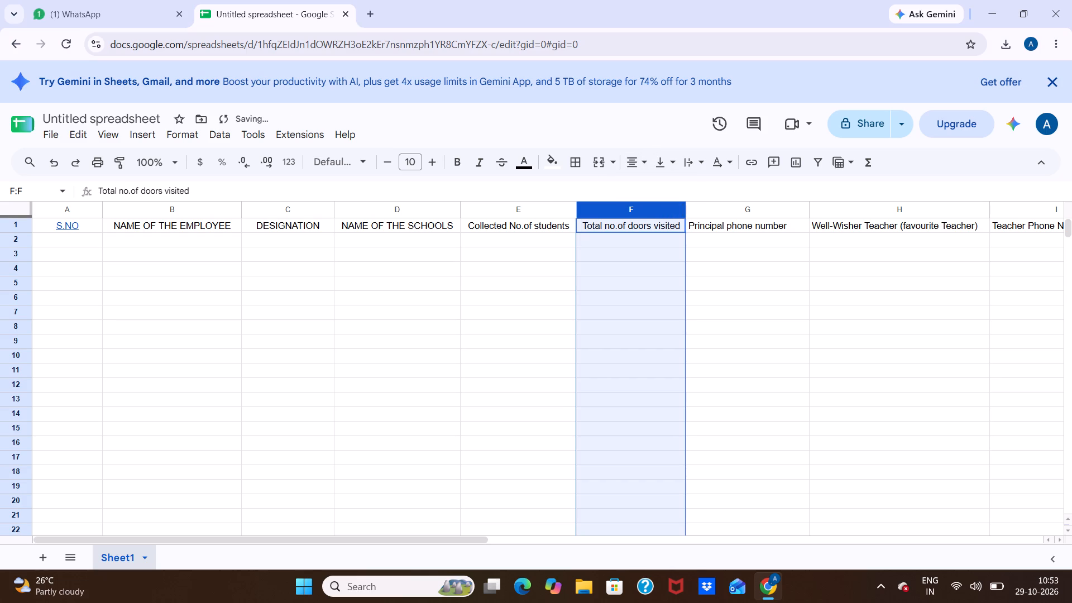
Center-align the Principal phone number, Well-Wisher Teacher (favourite Teacher) and Teacher Phone Number columns (G, H and I) horizontally.
left_click(749, 214)
left_click(746, 208)
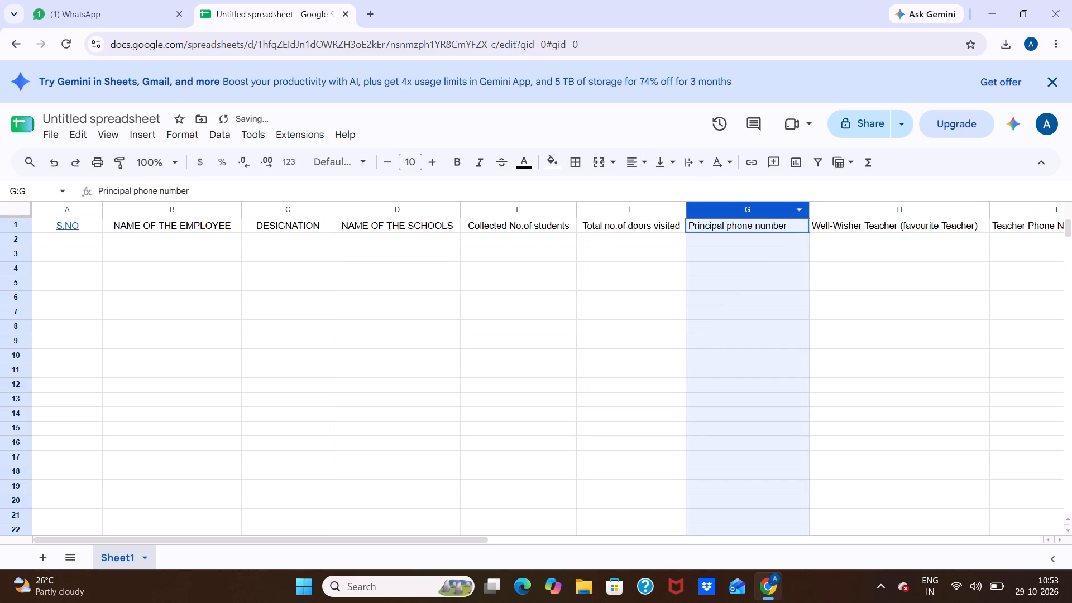
left_click(648, 161)
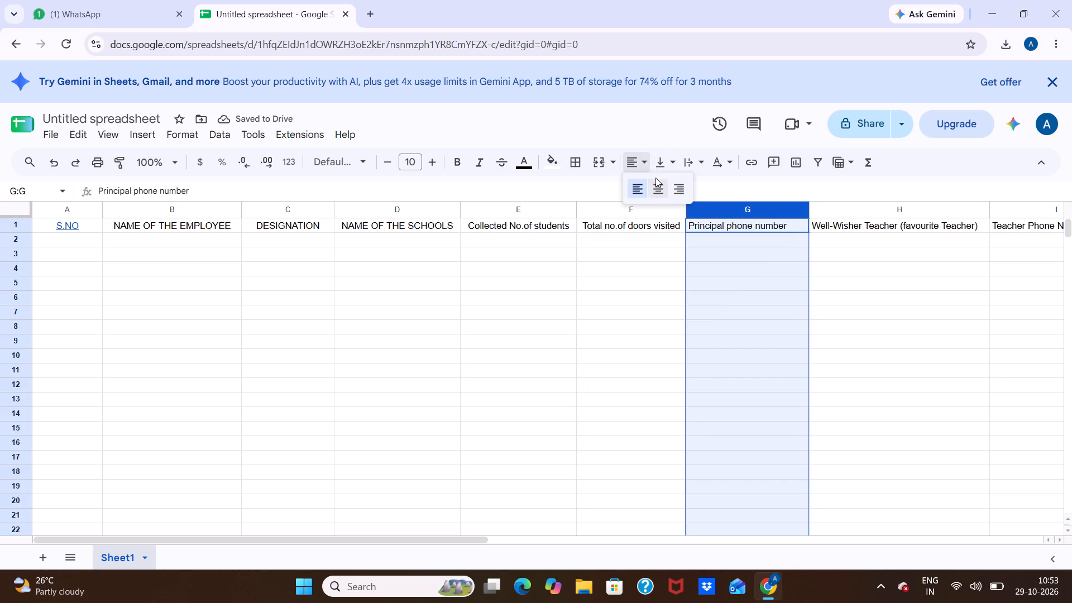
left_click(655, 180)
scroll(655, 180, "left", 5)
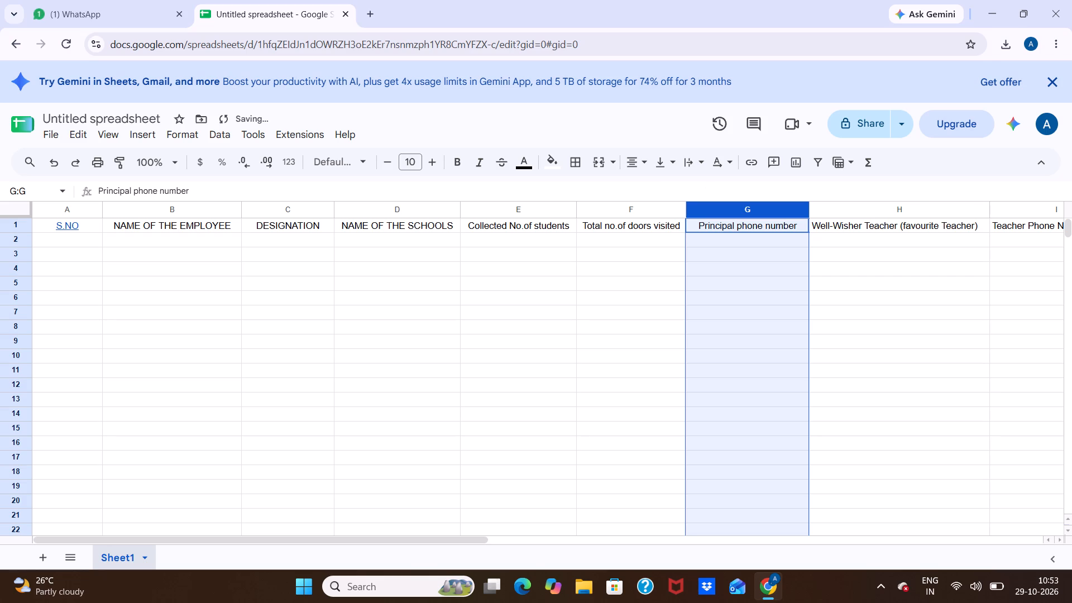
left_click(928, 203)
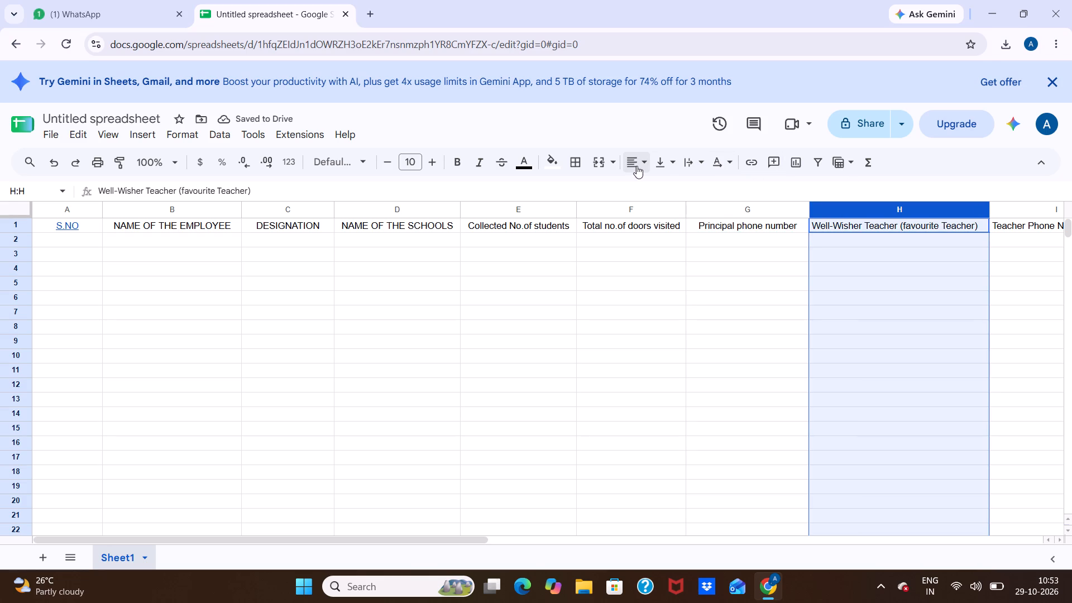
left_click(636, 165)
left_click(656, 185)
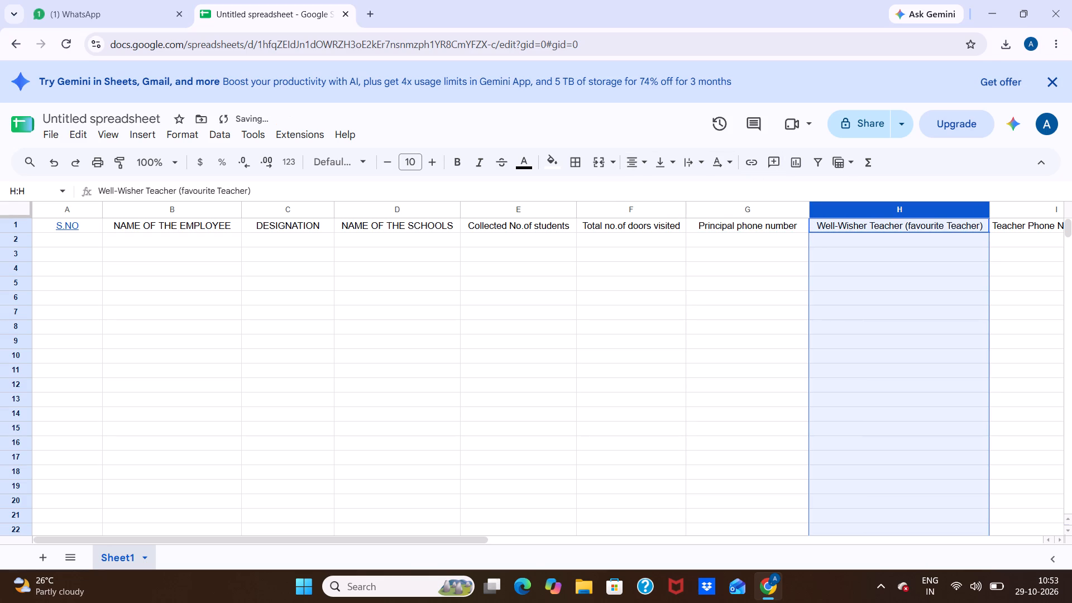
scroll(773, 207, "left", 4)
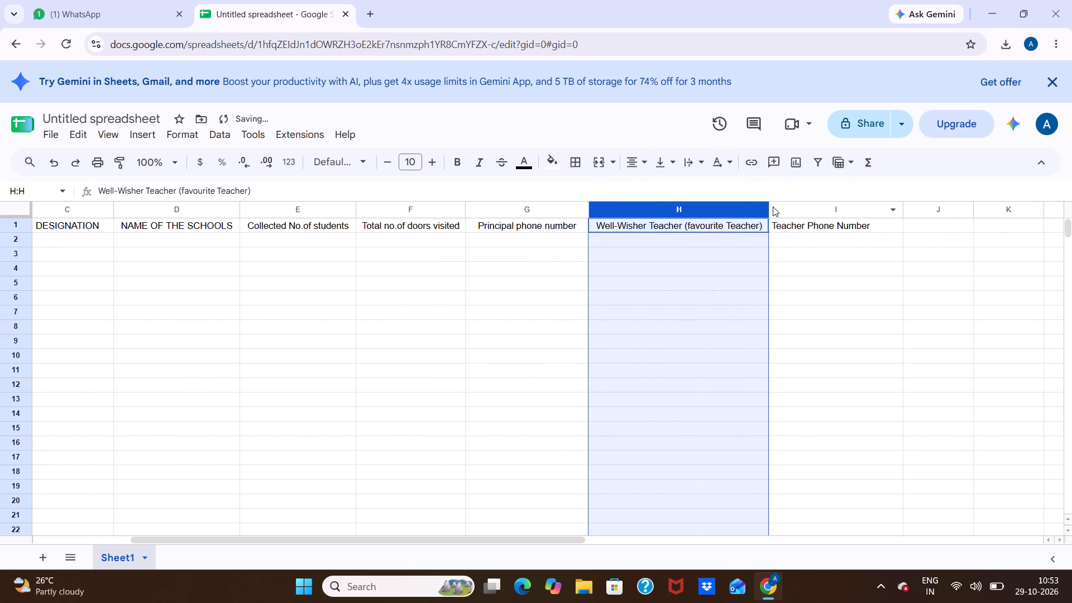
left_click(810, 207)
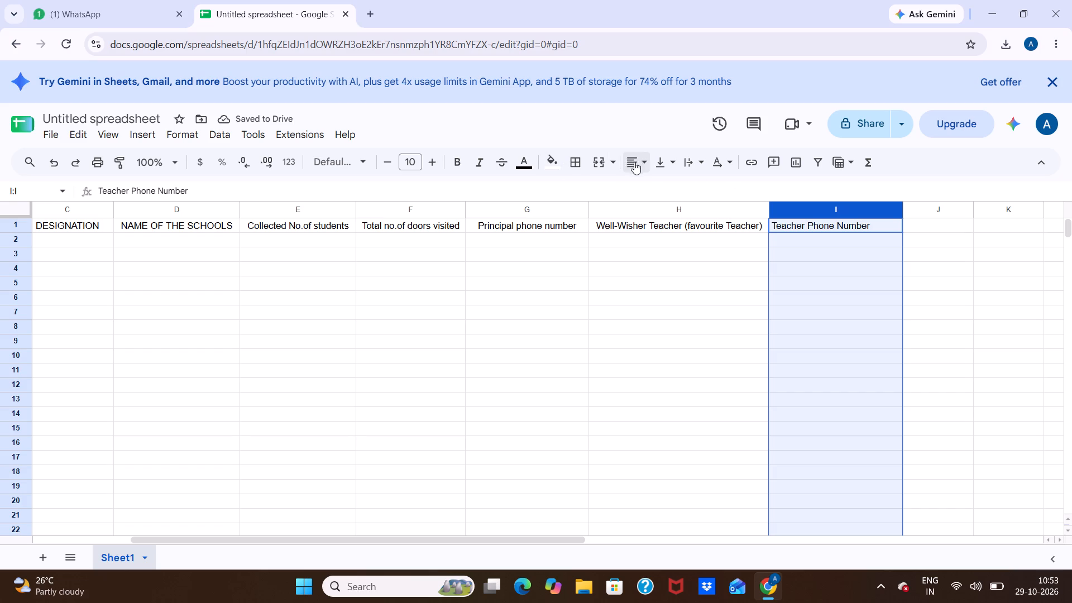
left_click(642, 158)
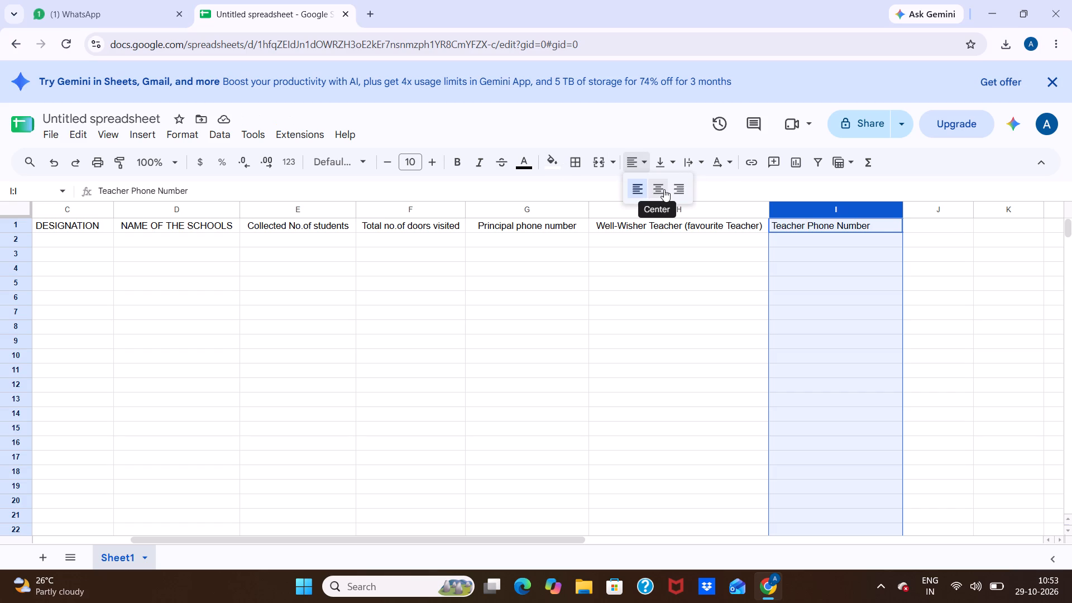
left_click(664, 189)
Enter the serial number 1 in cell A2 under the S.NO header.
scroll(508, 263, "right", 12)
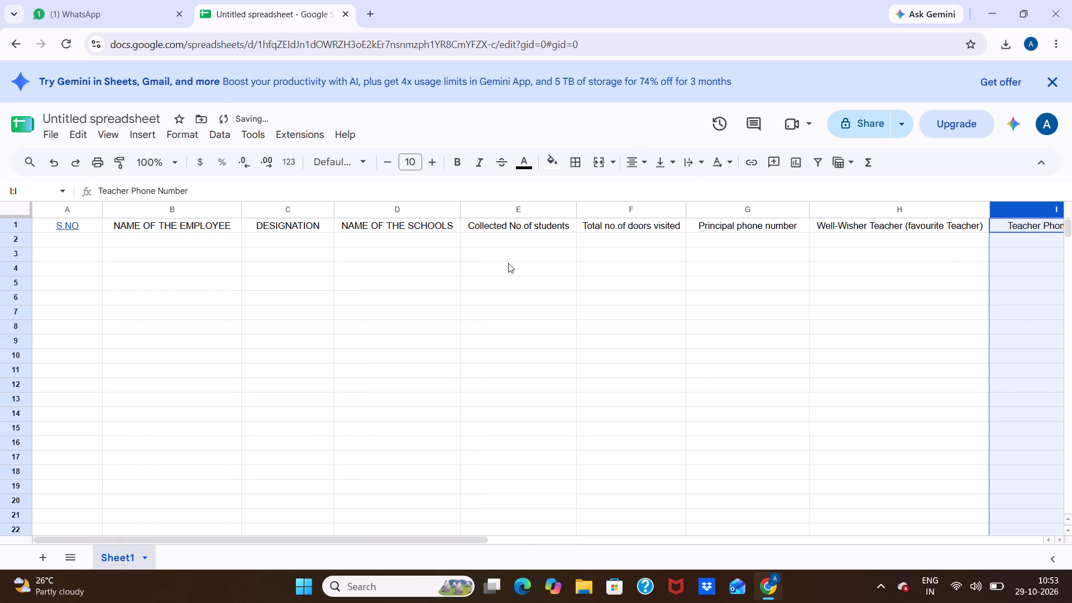
left_click(82, 239)
key("1")
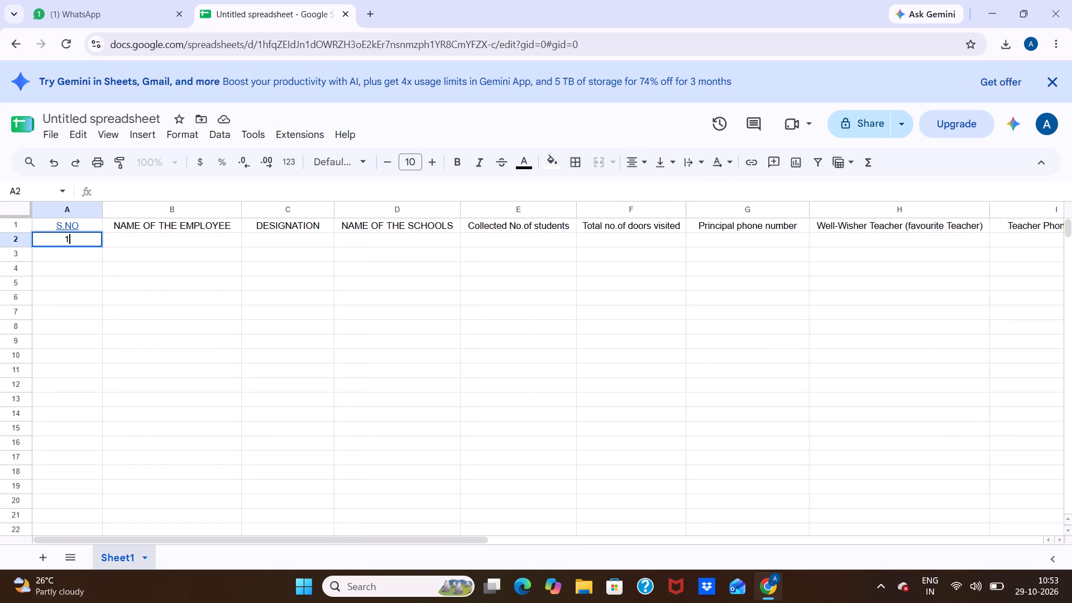
left_click(149, 232)
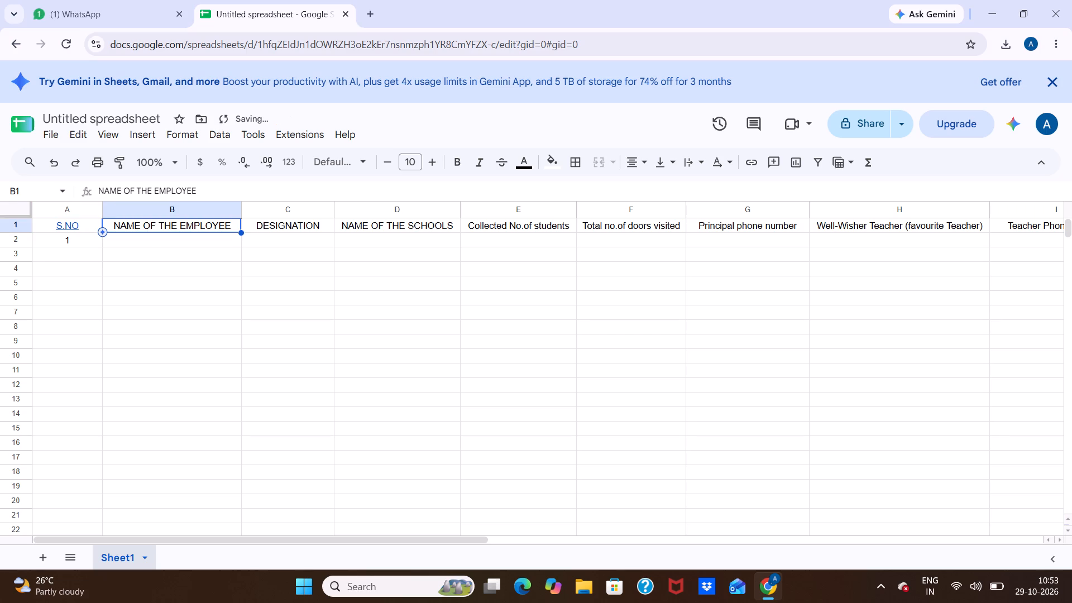
Enter the first employee's name in cell B2 under the NAME OF THE EMPLOYEE header.
left_click(148, 241)
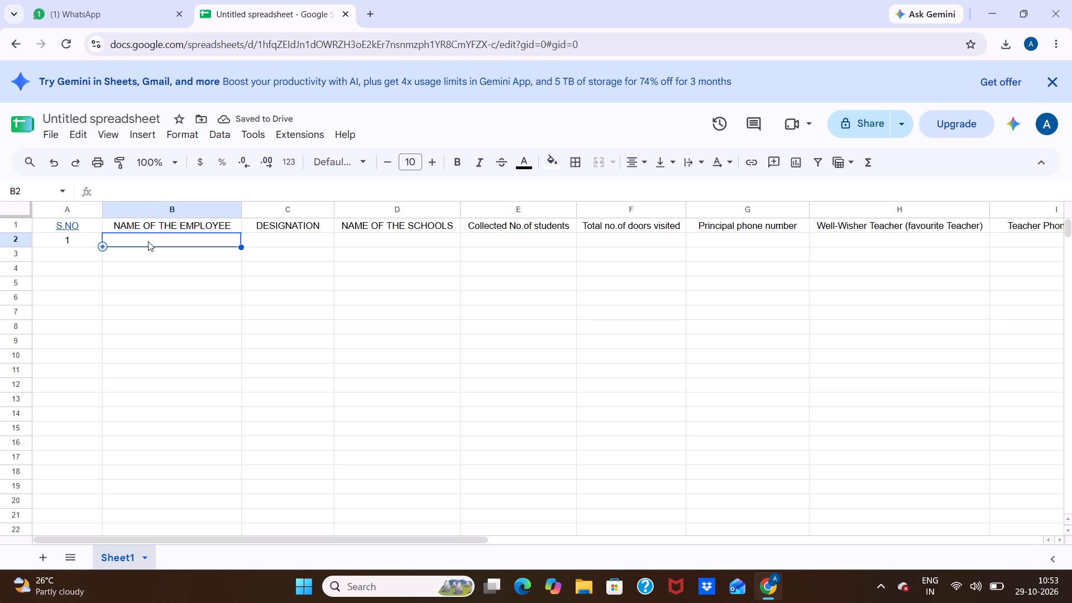
key("Return")
key("shift+p")
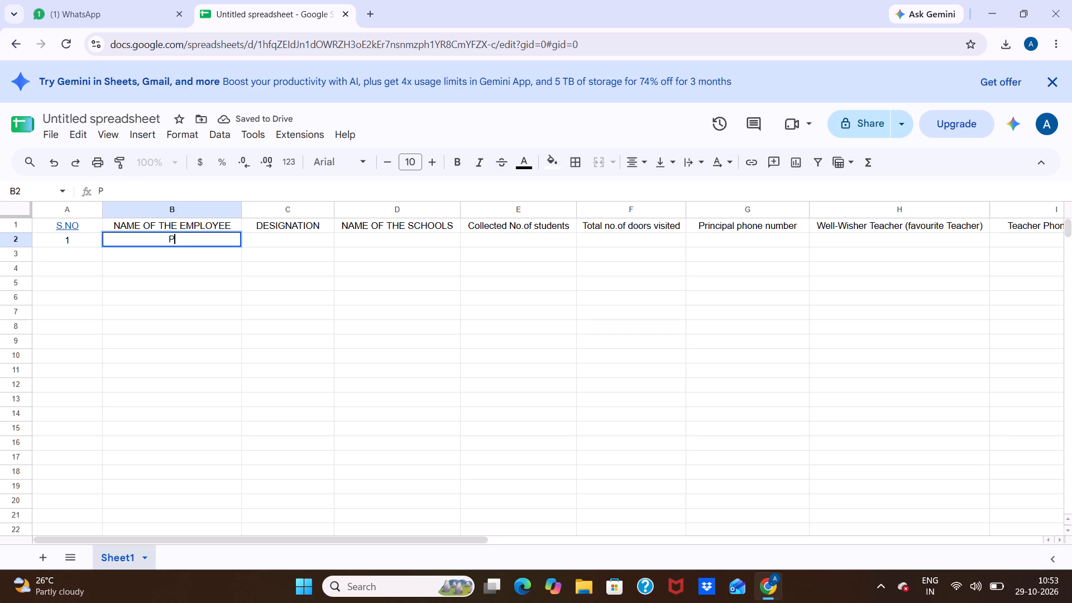
key("period")
type("Trinadha")
key("Right")
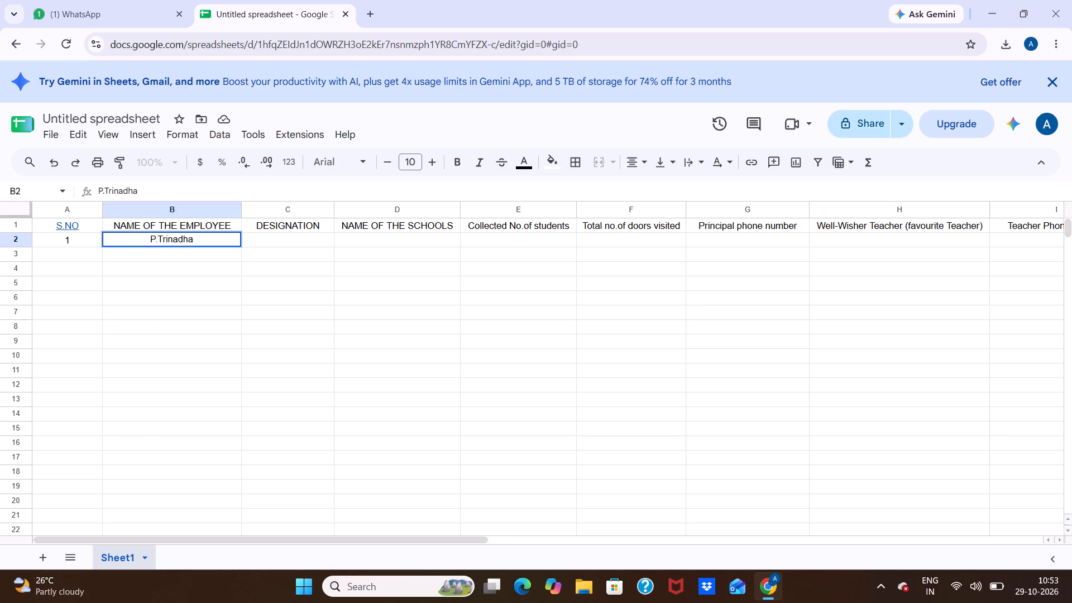
key("Right")
Enter the designation Division Incharge in cell C2 for the first employee.
left_click(266, 238)
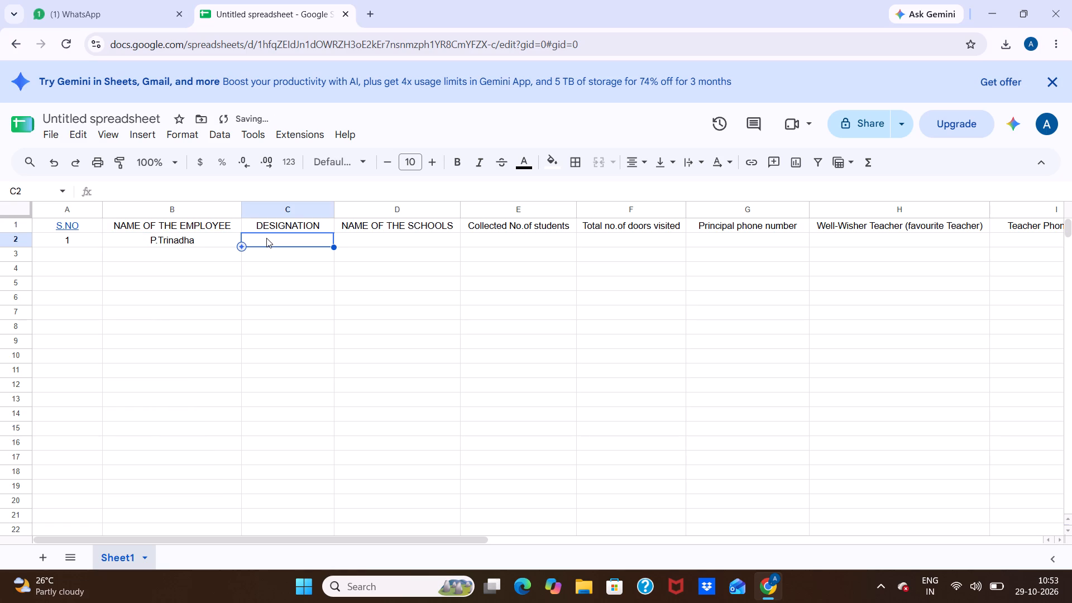
key("shift+d")
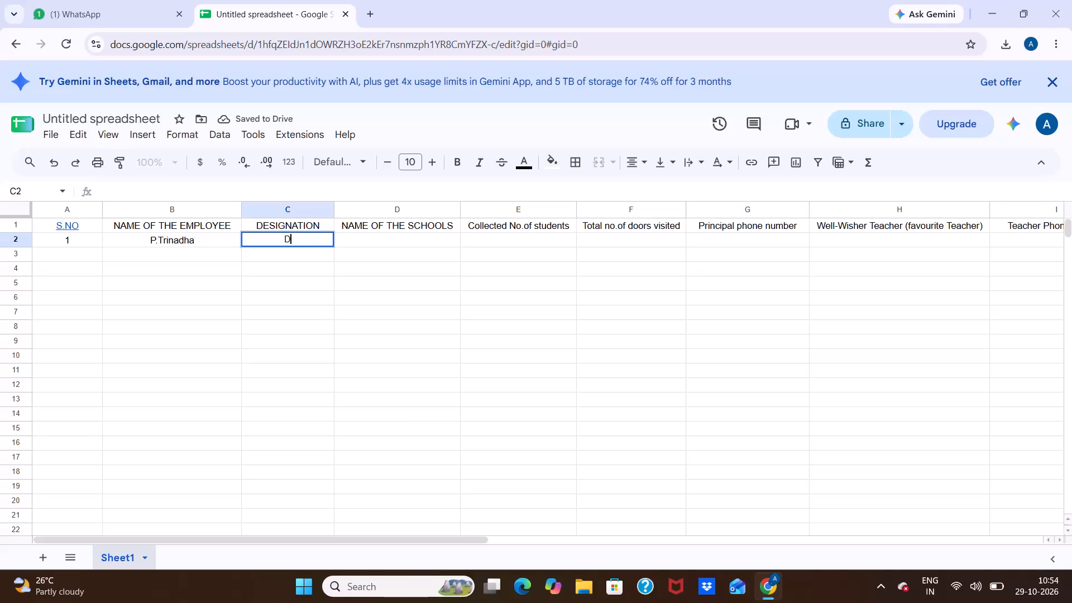
key("i")
type("vision")
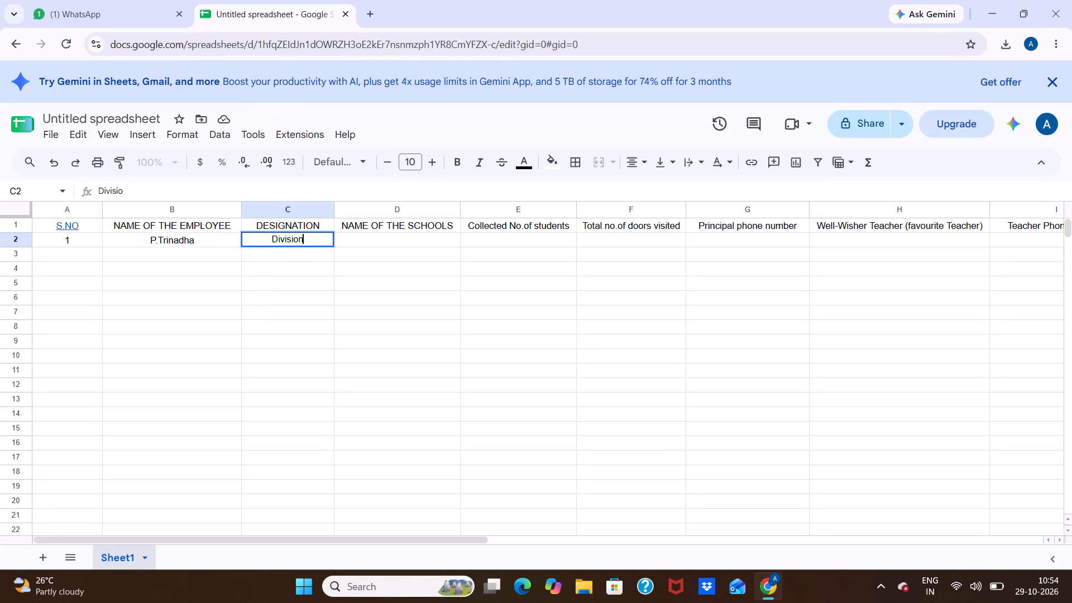
key("space")
type("Incharge")
key("Right")
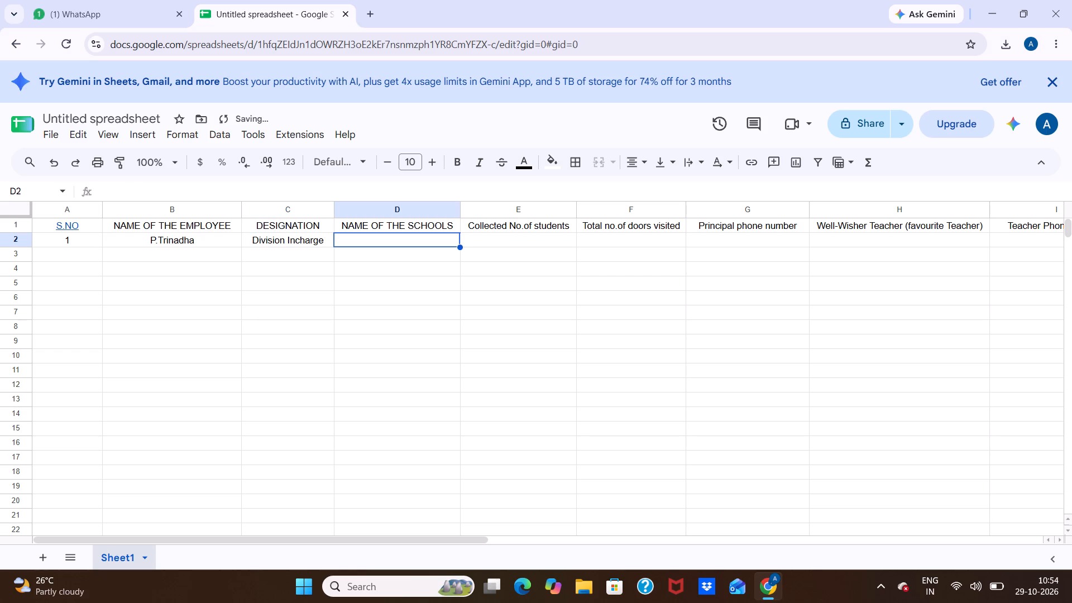
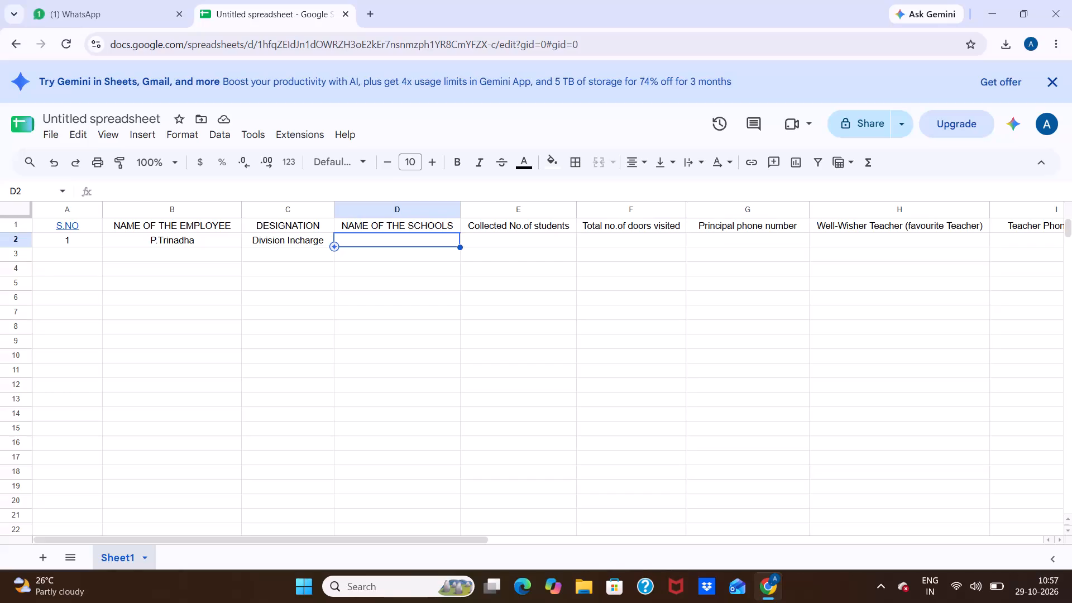
Enter the school name Sai Gowtham in cell D2 under the NAME OF THE SCHOOLS header.
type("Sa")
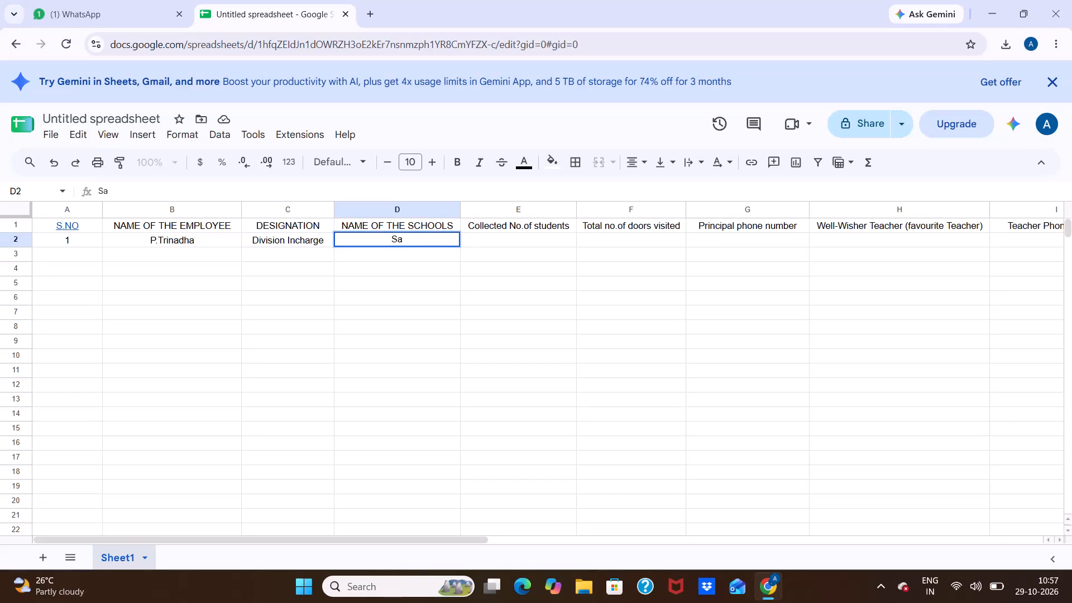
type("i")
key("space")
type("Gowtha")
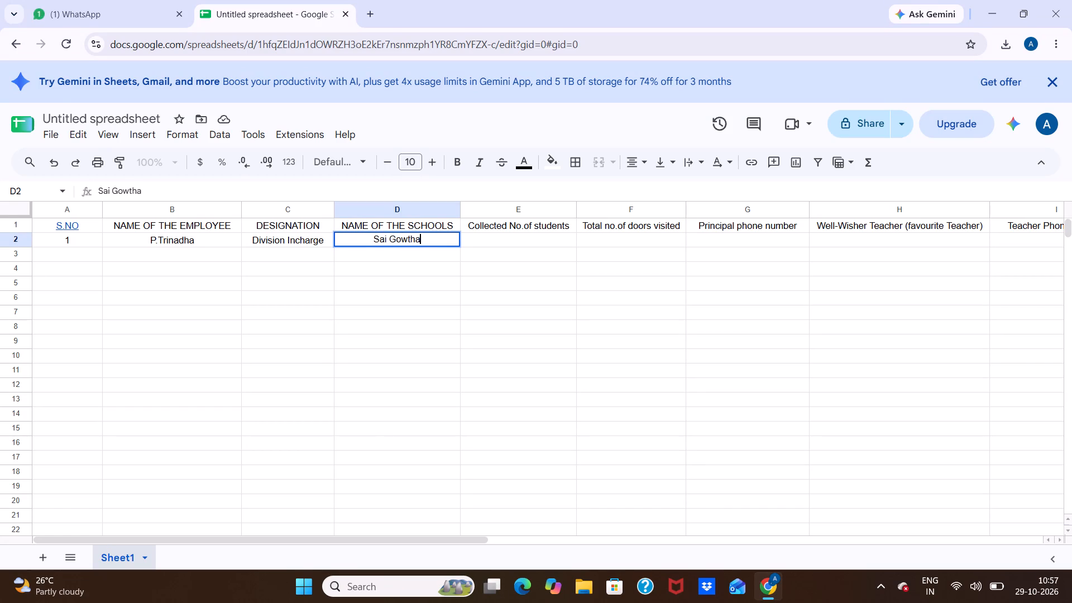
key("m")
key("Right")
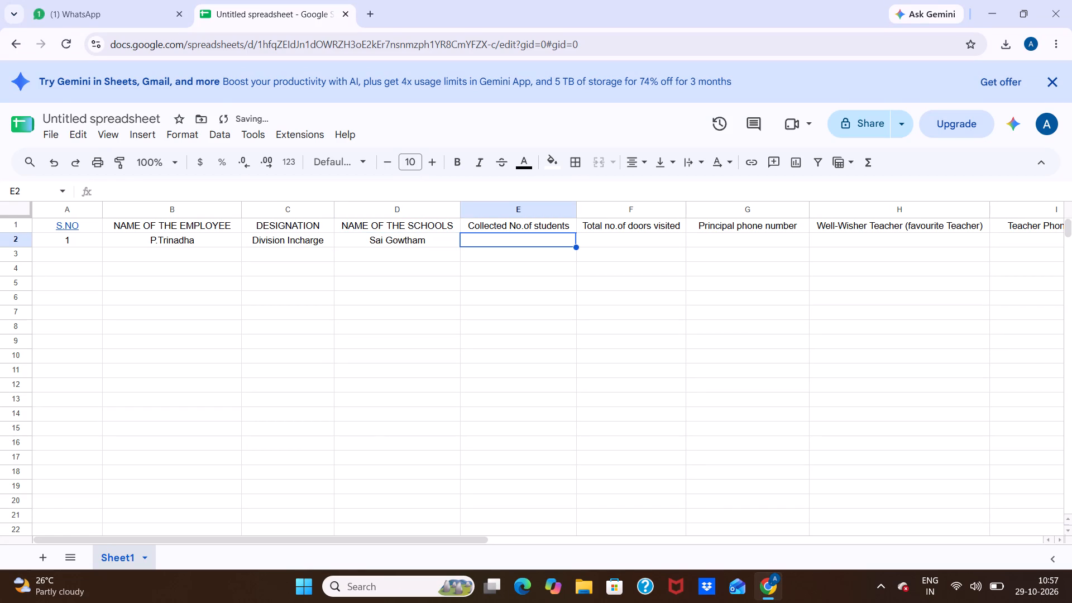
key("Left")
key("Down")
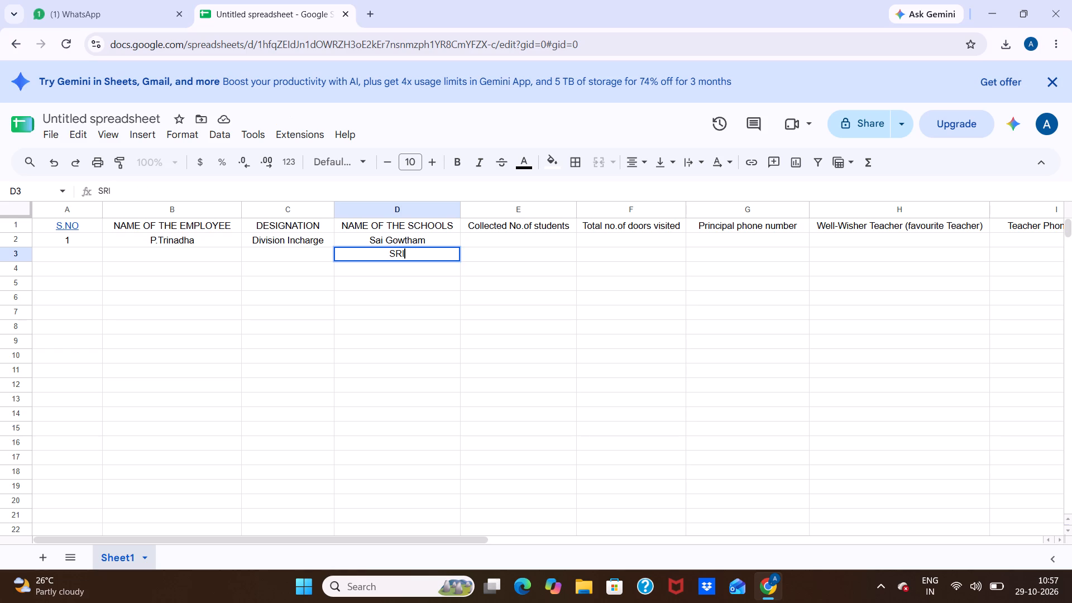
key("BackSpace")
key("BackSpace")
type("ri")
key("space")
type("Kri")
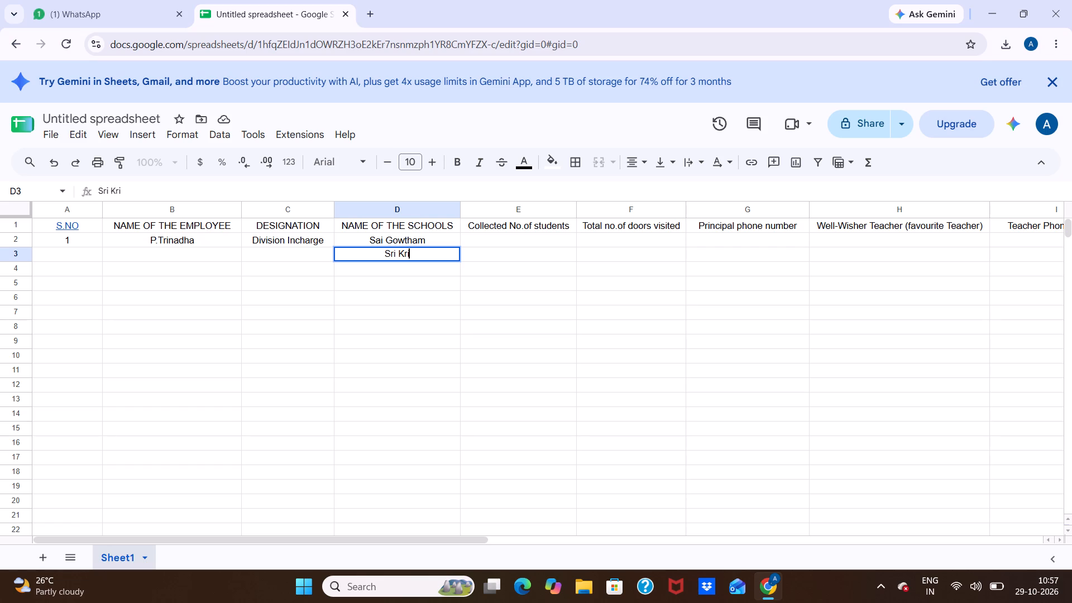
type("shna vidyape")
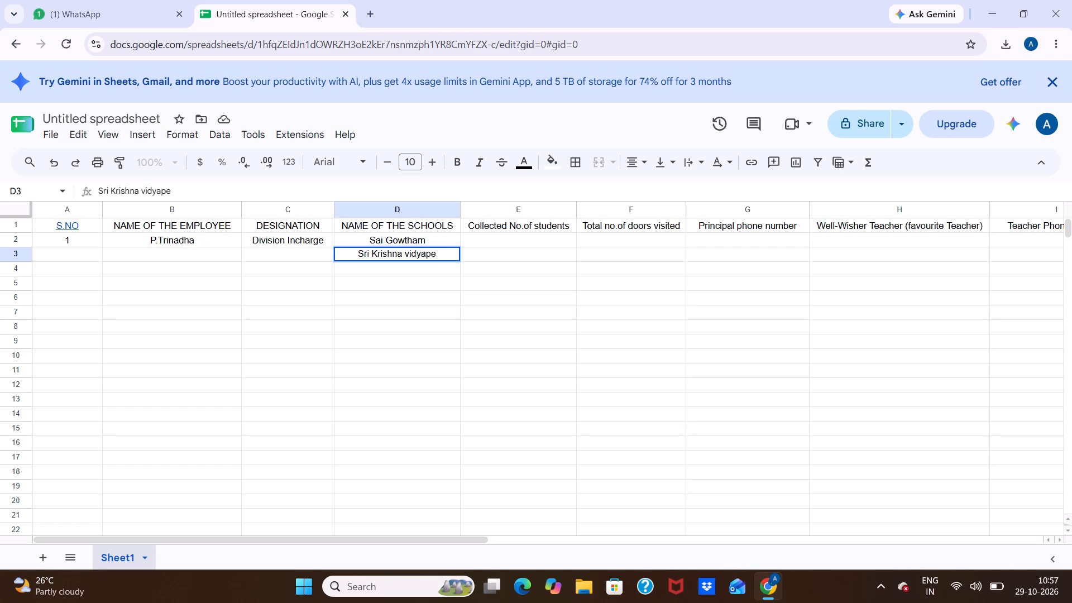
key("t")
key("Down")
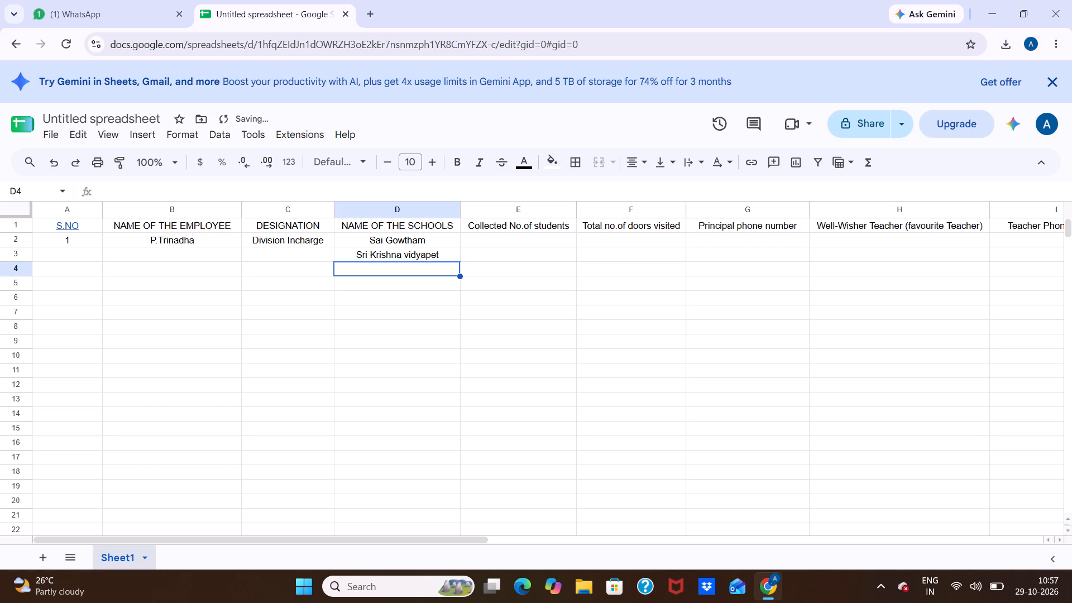
Enter the school names Harshavardhan in cell D4 and RCM in cell D5.
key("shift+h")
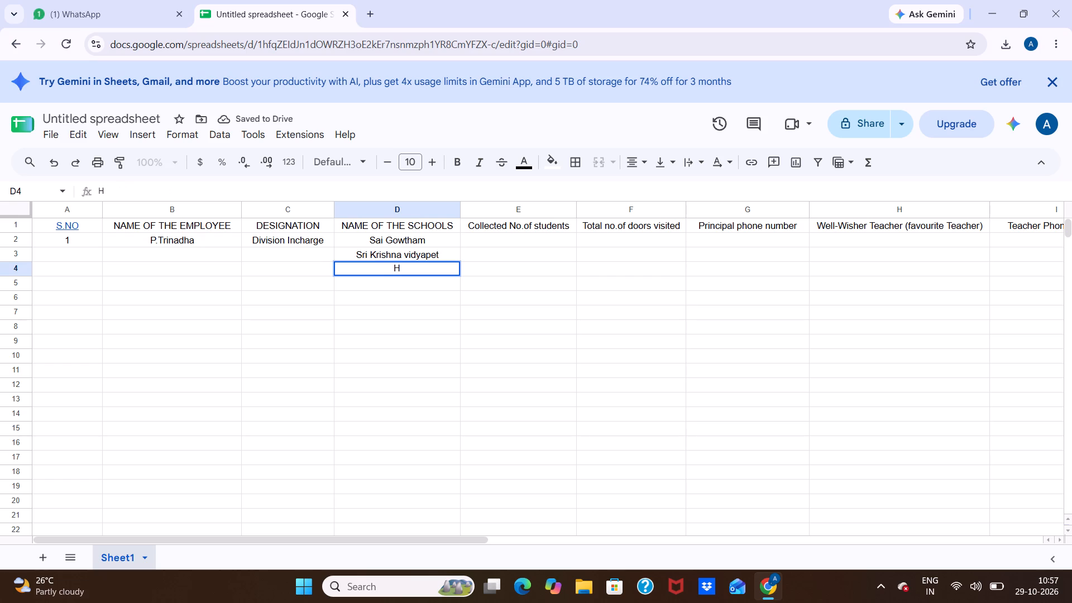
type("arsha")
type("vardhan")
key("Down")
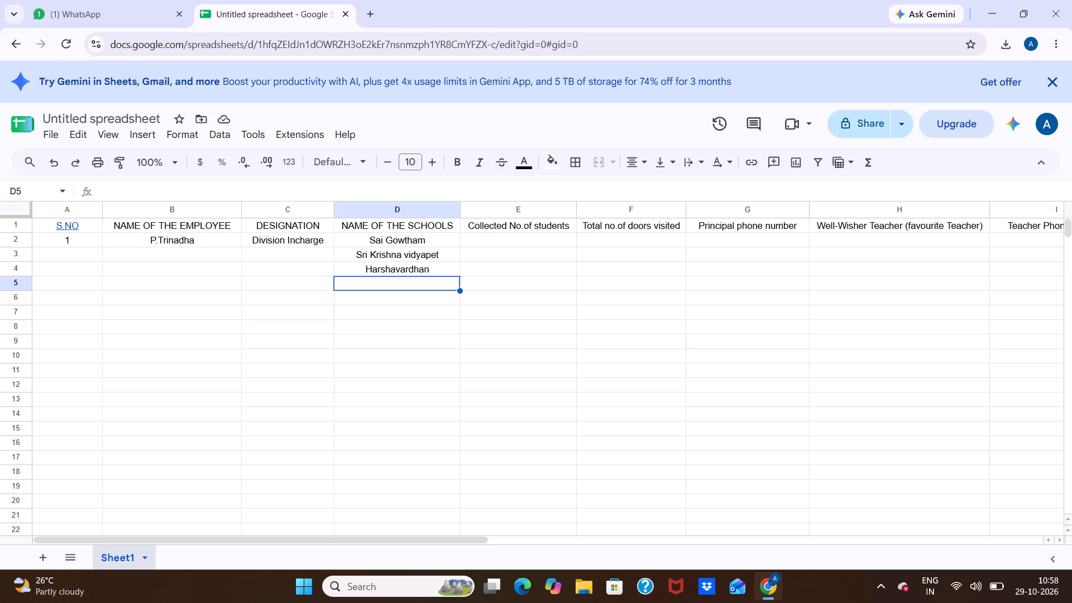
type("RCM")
left_click(499, 234)
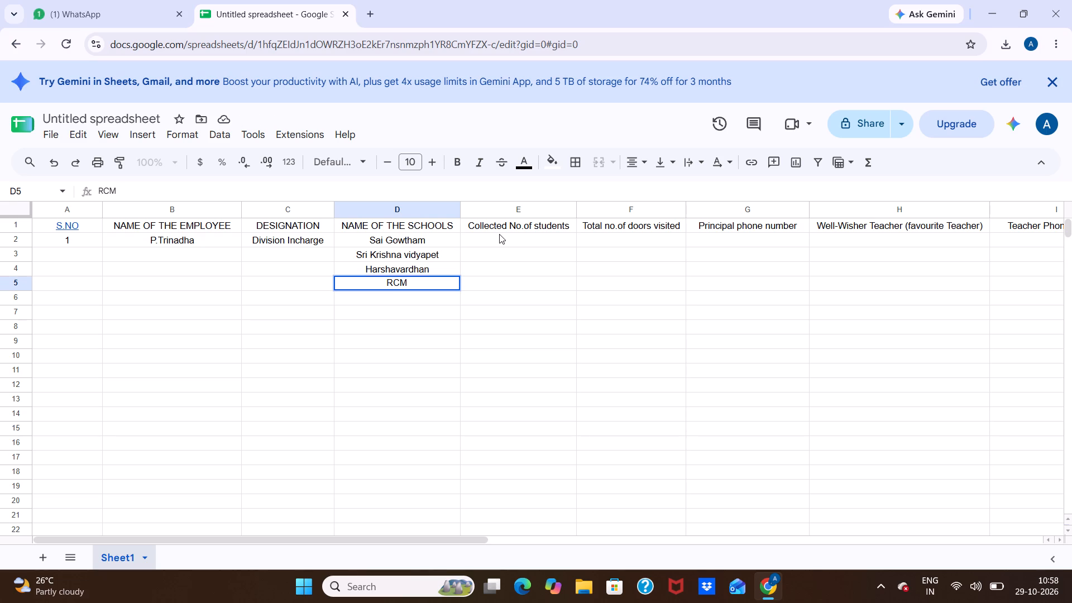
Enter 5 in cell E2 as the collected number of students for Sai Gowtham.
left_click(507, 235)
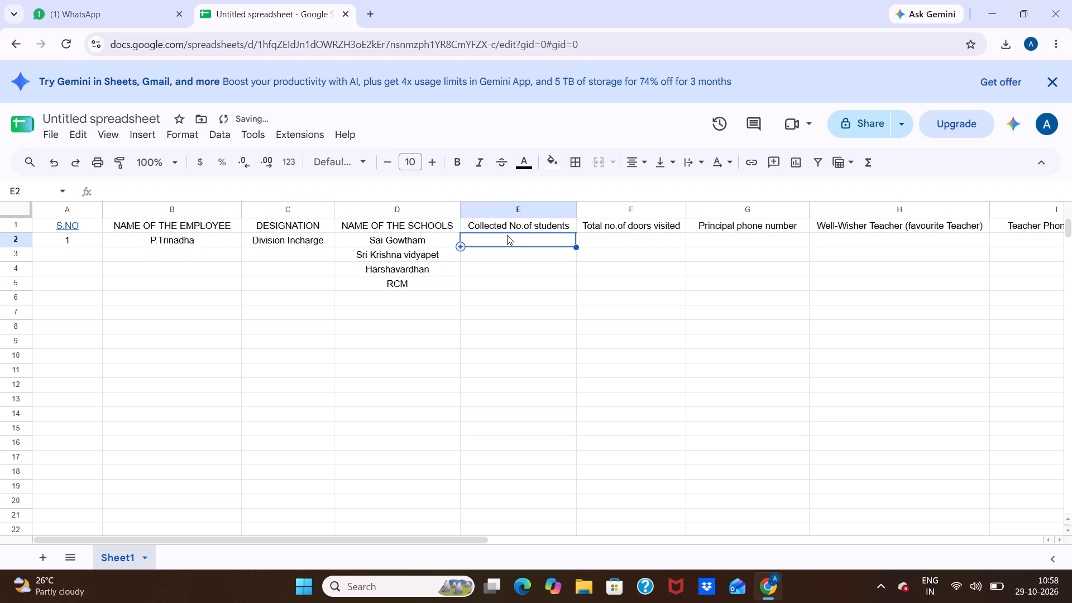
left_click(507, 235)
double_click(509, 237)
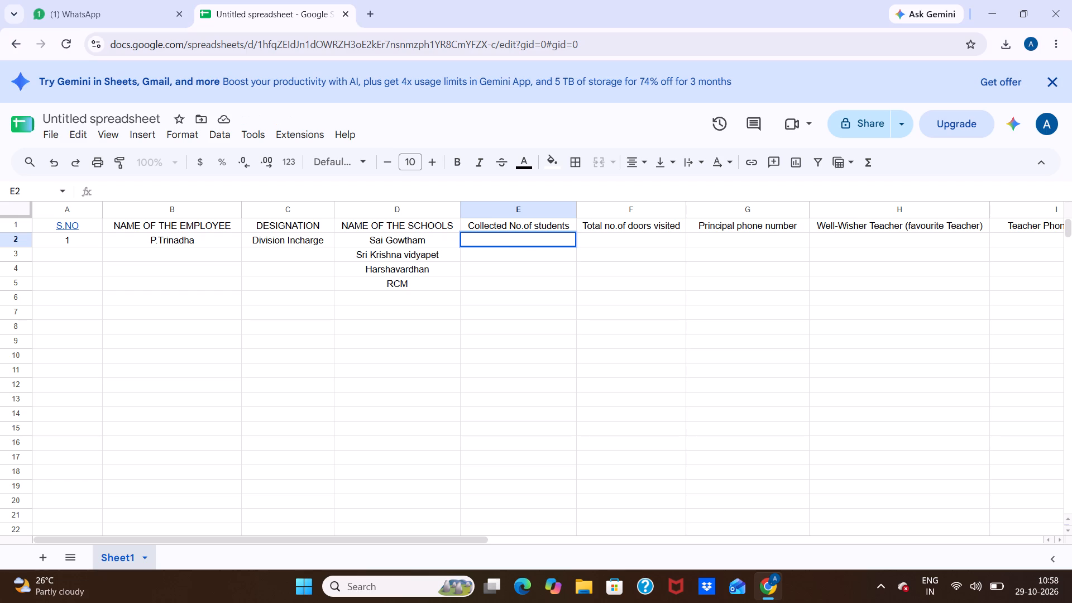
key("5")
key("Down")
key("Down")
key("Down")
key("Down")
key("Down")
left_click(544, 249)
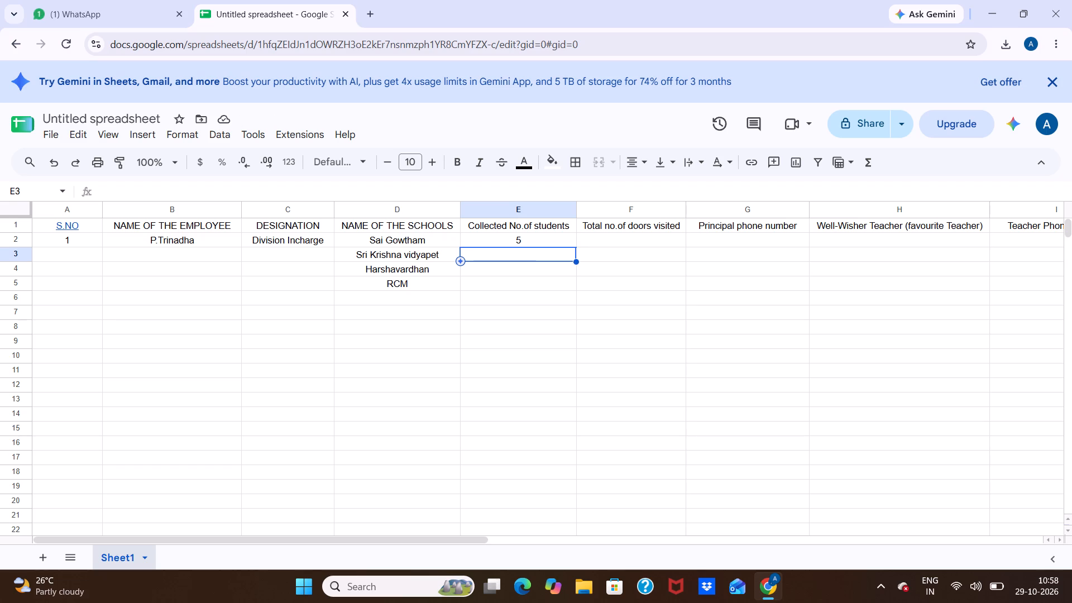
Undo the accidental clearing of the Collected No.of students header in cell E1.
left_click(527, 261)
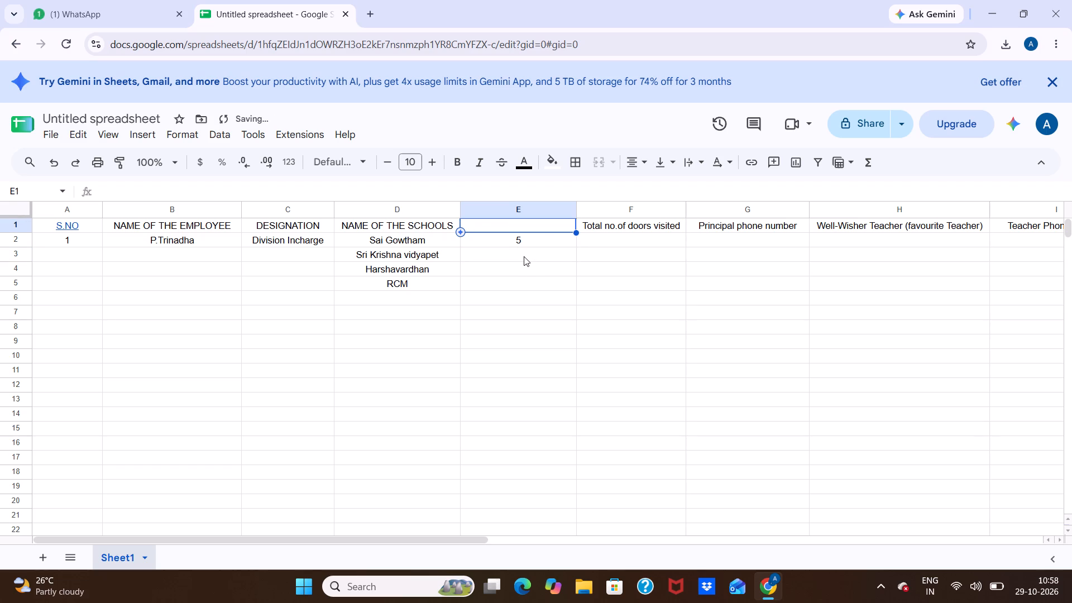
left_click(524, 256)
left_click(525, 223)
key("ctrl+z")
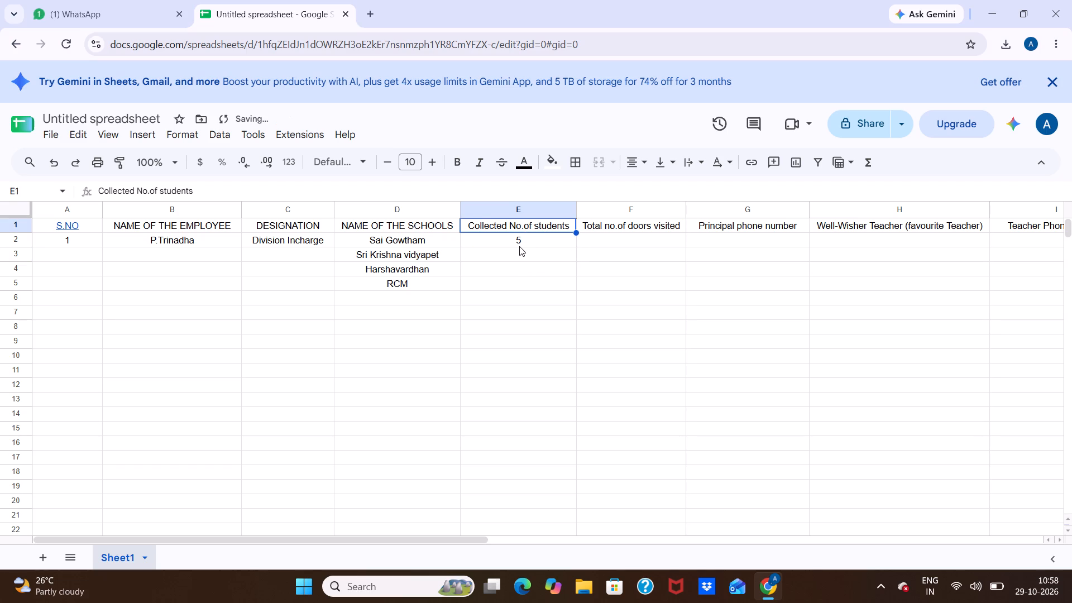
Enter 10 in cell E3 as the collected number of students for Sri Krishna vidyapet.
left_click(517, 251)
left_click(517, 251)
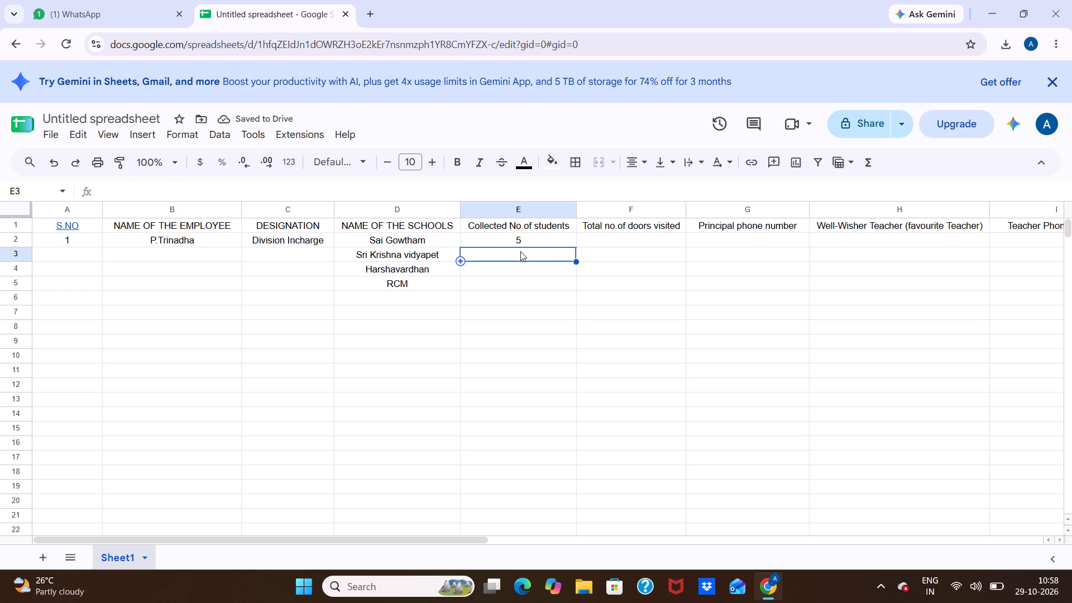
left_click(520, 251)
triple_click(520, 251)
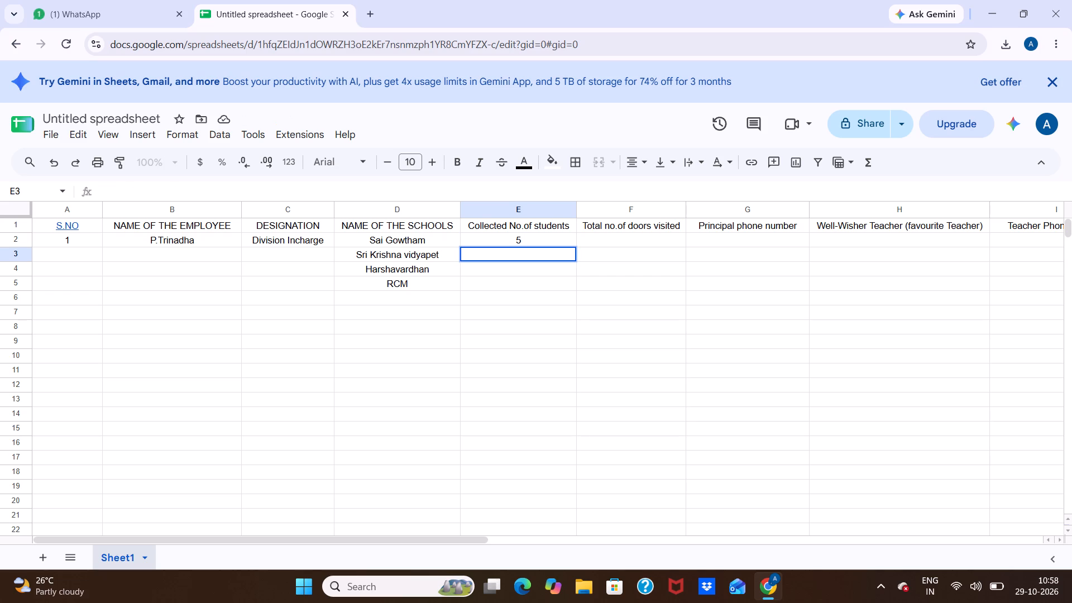
left_click(515, 256)
type("10")
key("Down")
key("Down")
key("Down")
key("Down")
key("Down")
key("Right")
key("Down")
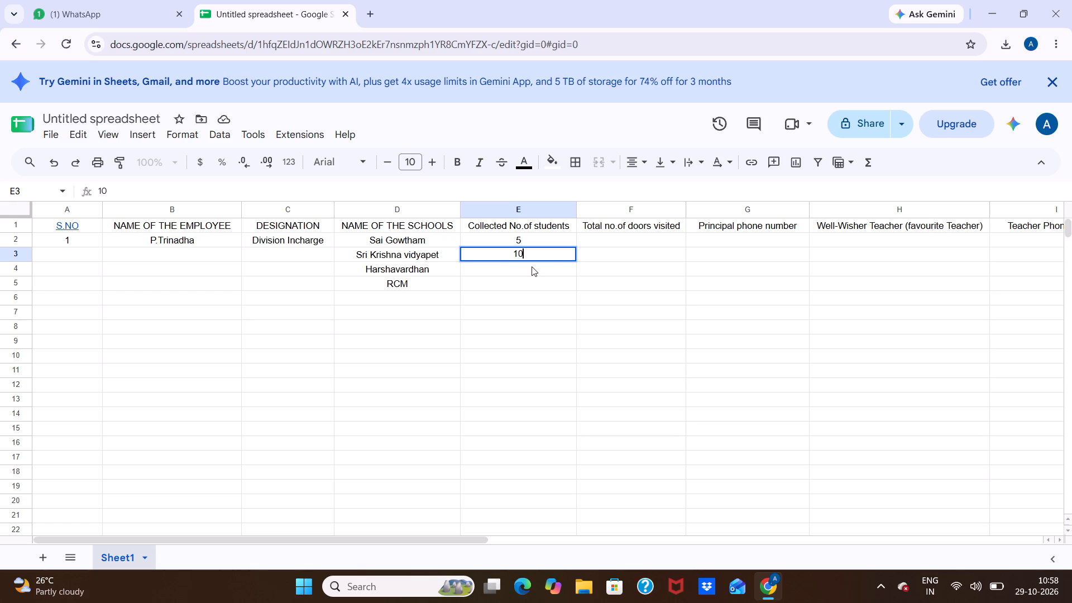
Enter the collected student numbers 5 for Harshavardhan in cell E4 and 8 for RCM in cell E5.
left_click(532, 266)
key("5")
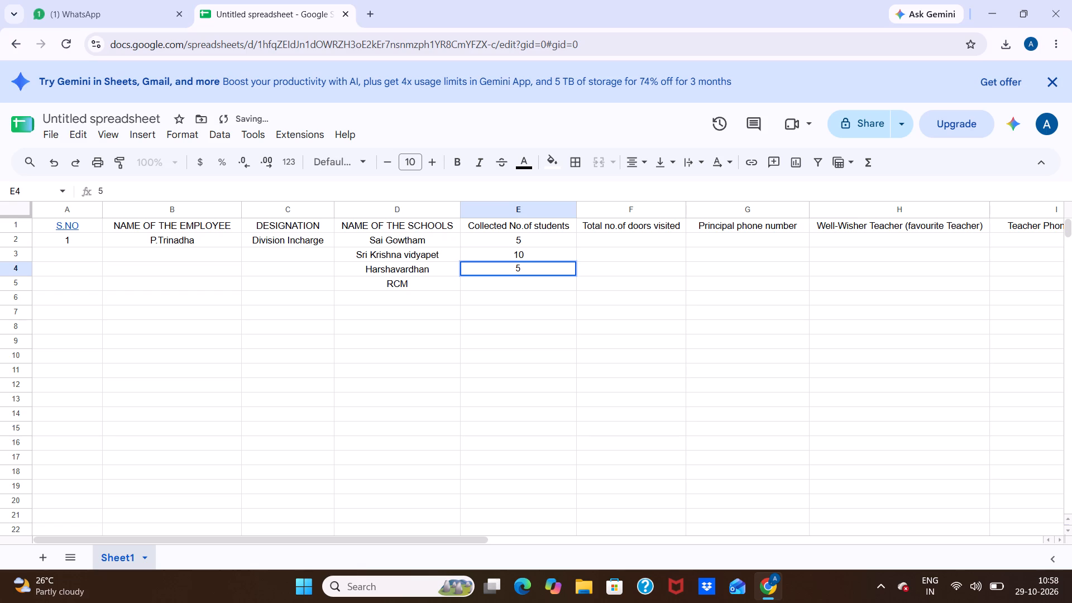
key("Down")
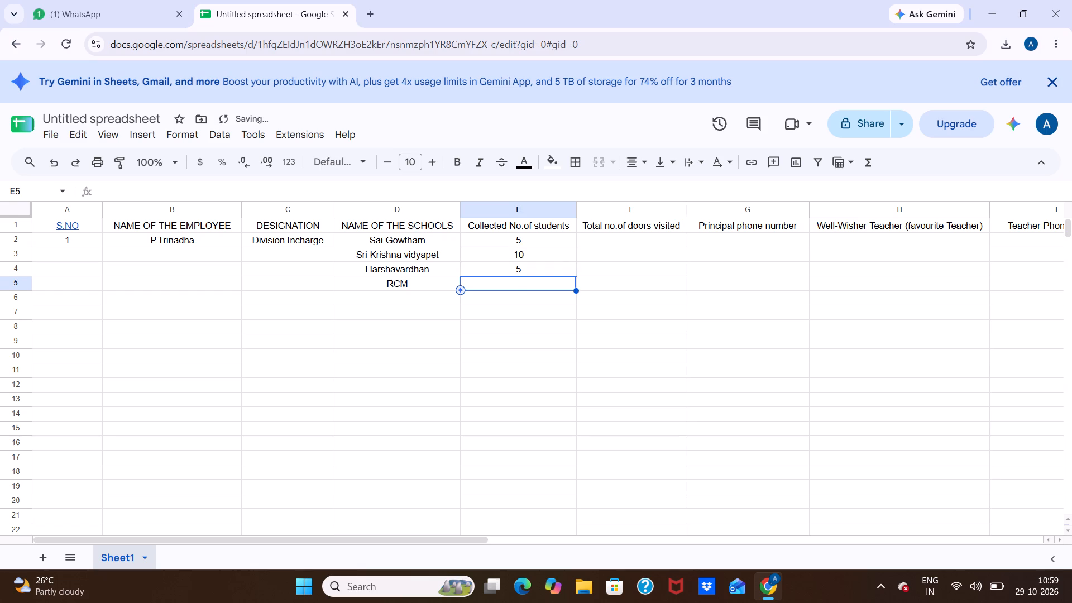
key("8")
key("Right")
key("Up")
key("Up")
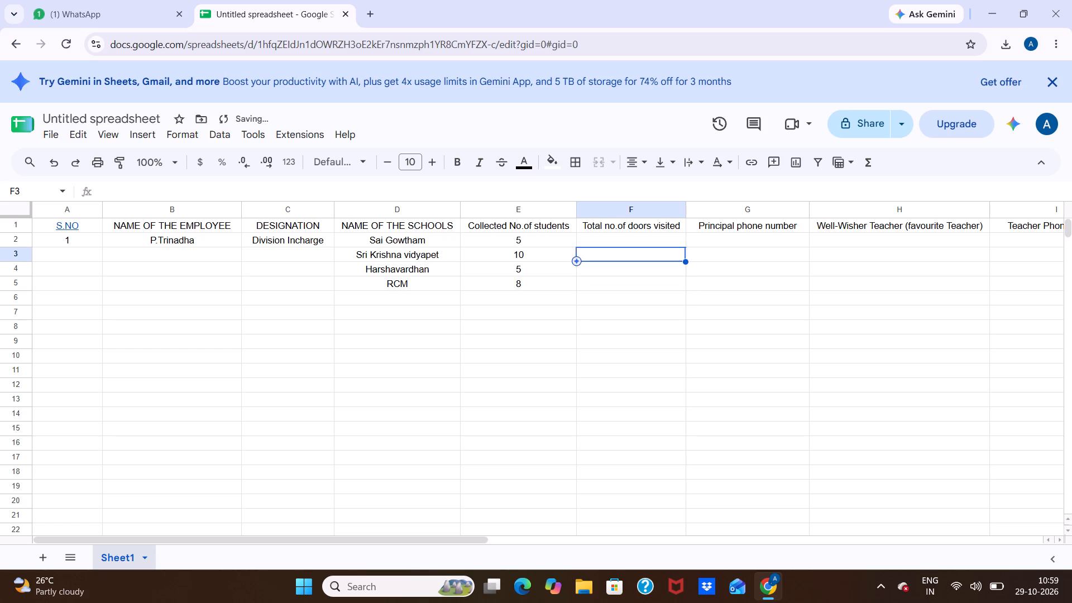
key("Up")
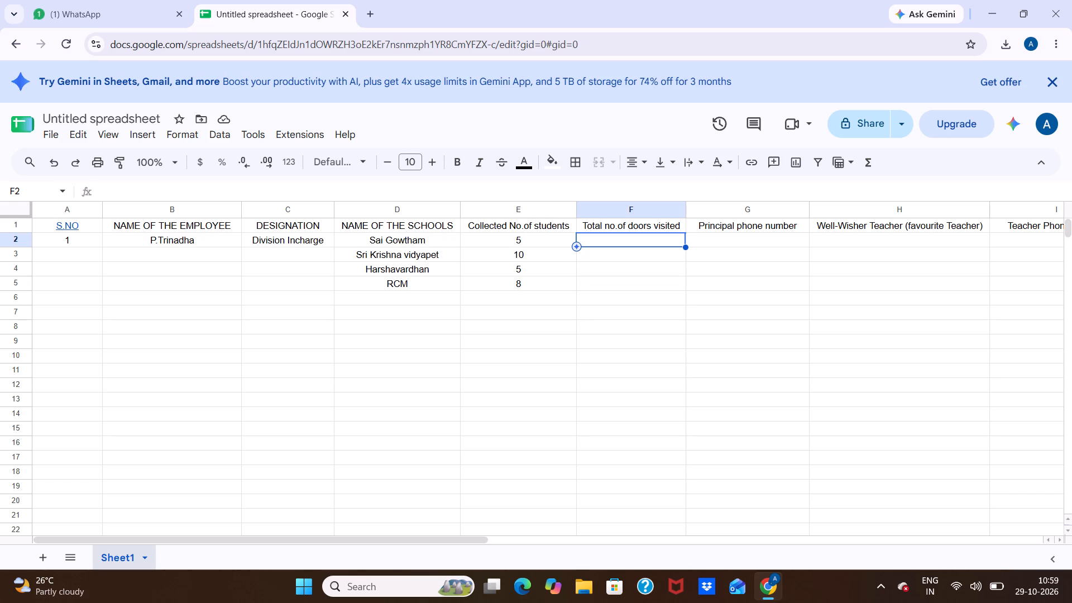
key("5")
key("Down")
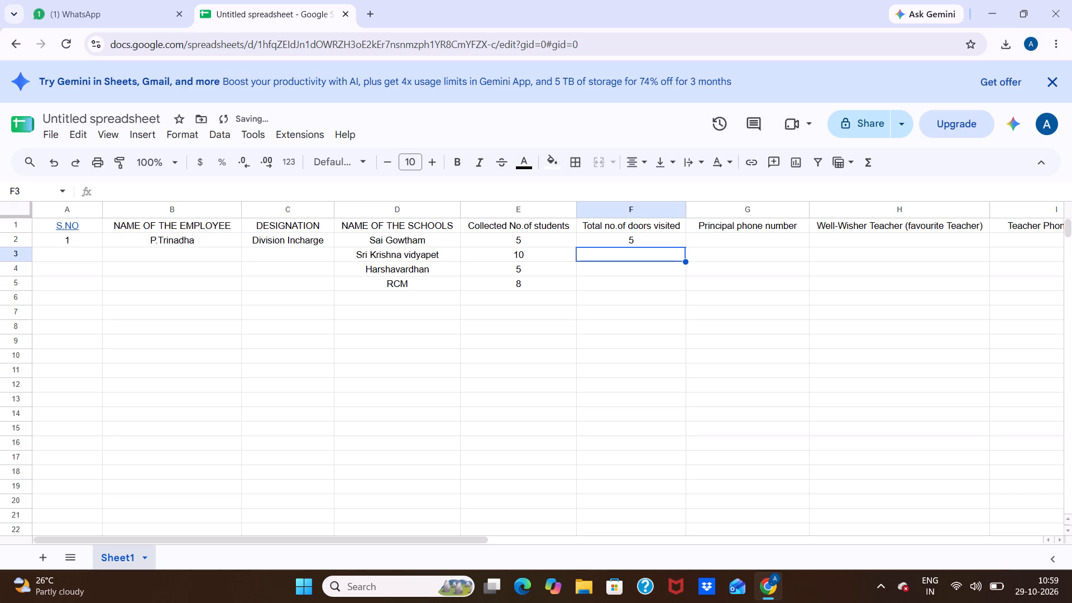
key("1")
key("0")
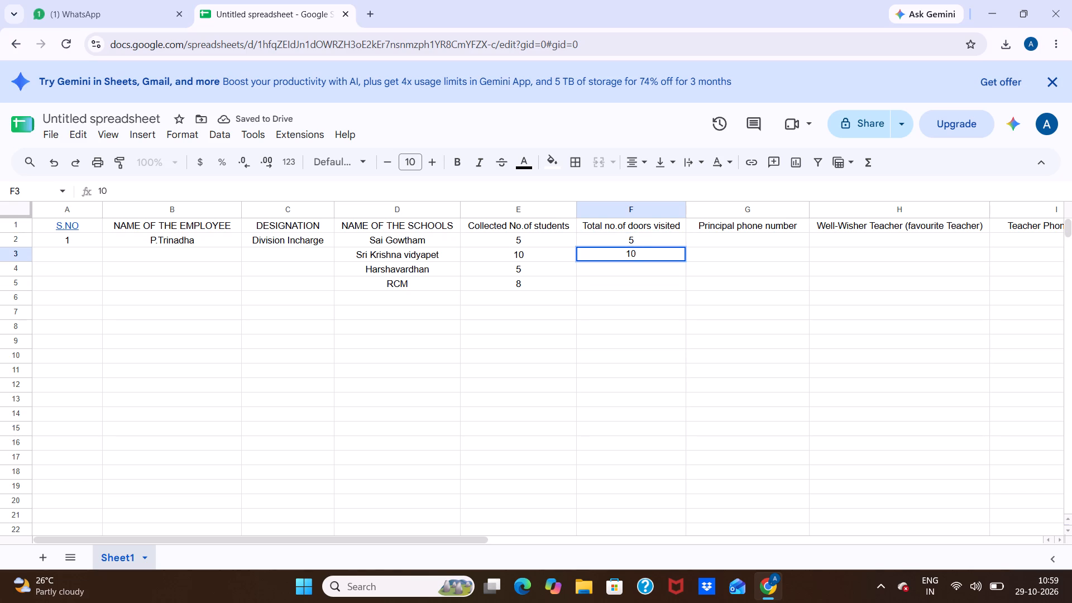
key("Down")
key("5")
key("Down")
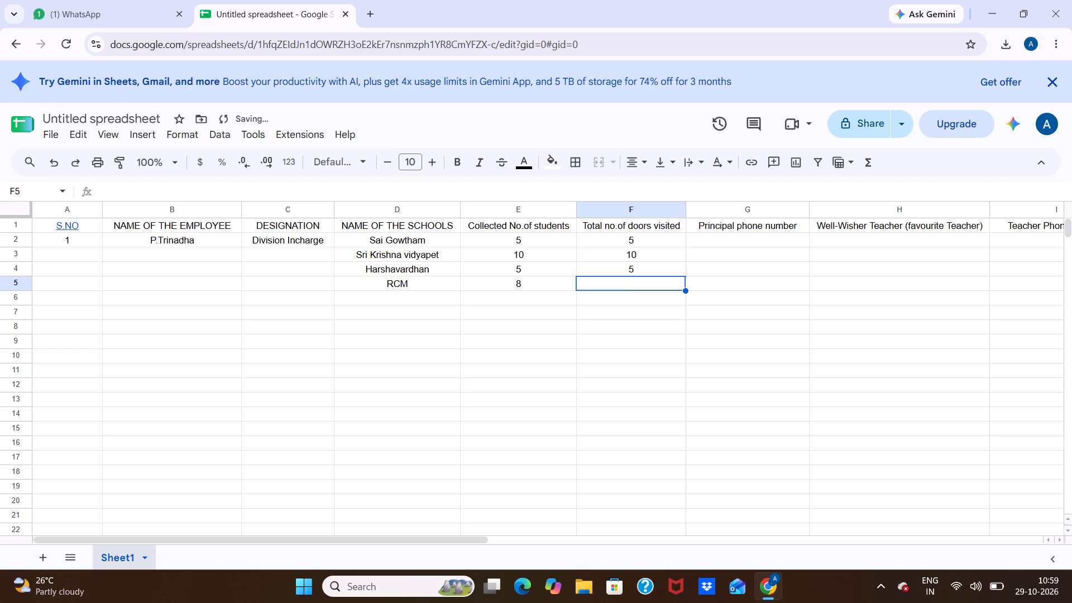
key("8")
key("Right")
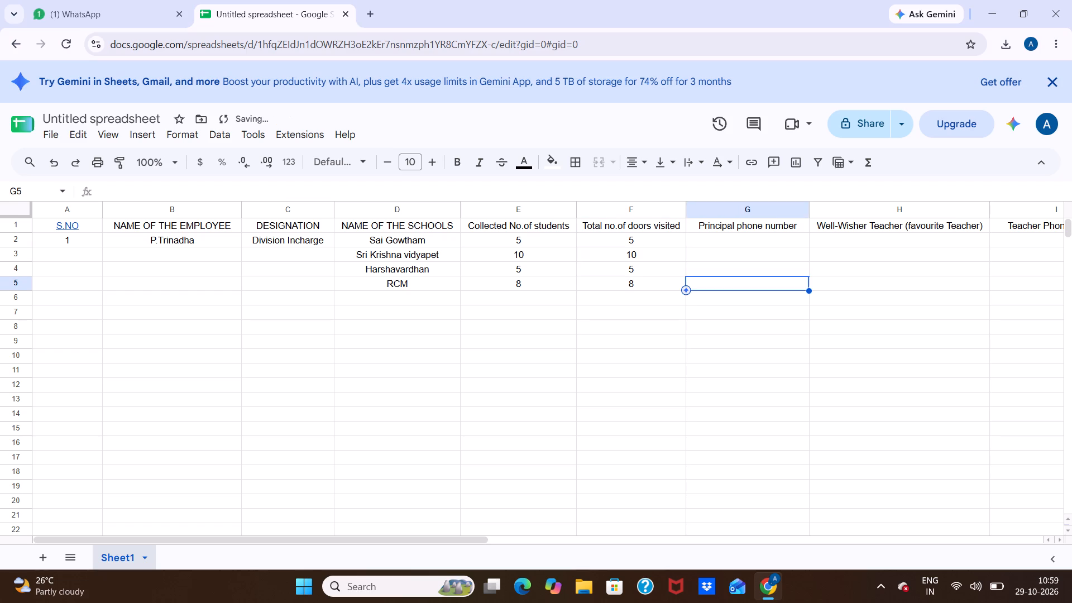
key("Up")
key("Up")
key("Up")
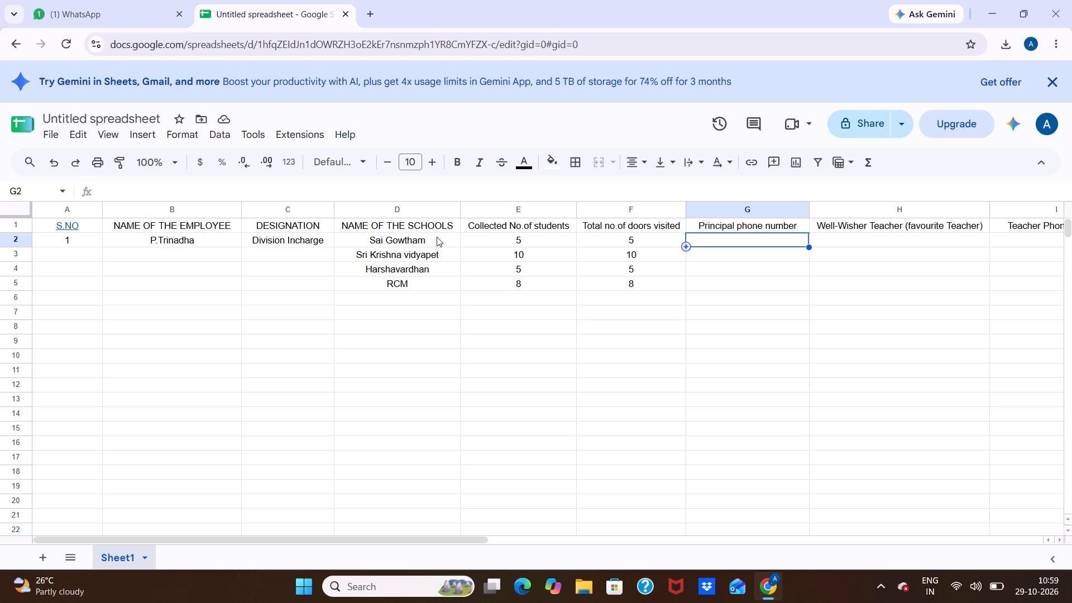
Replace the total number of doors visited for RCM in cell F5 with 5.
left_click(635, 283)
key("BackSpace")
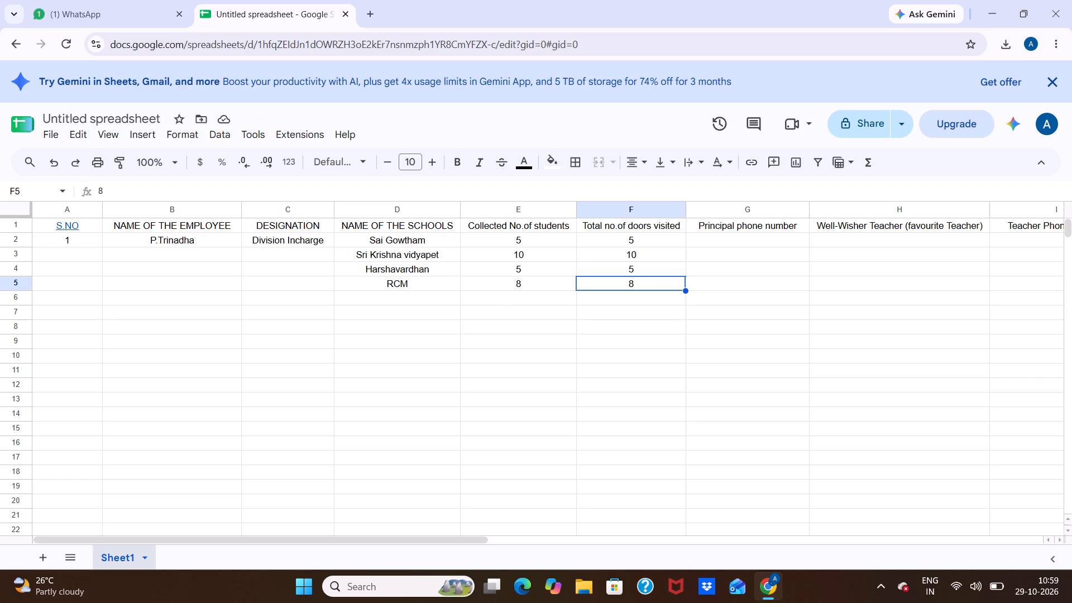
key("5")
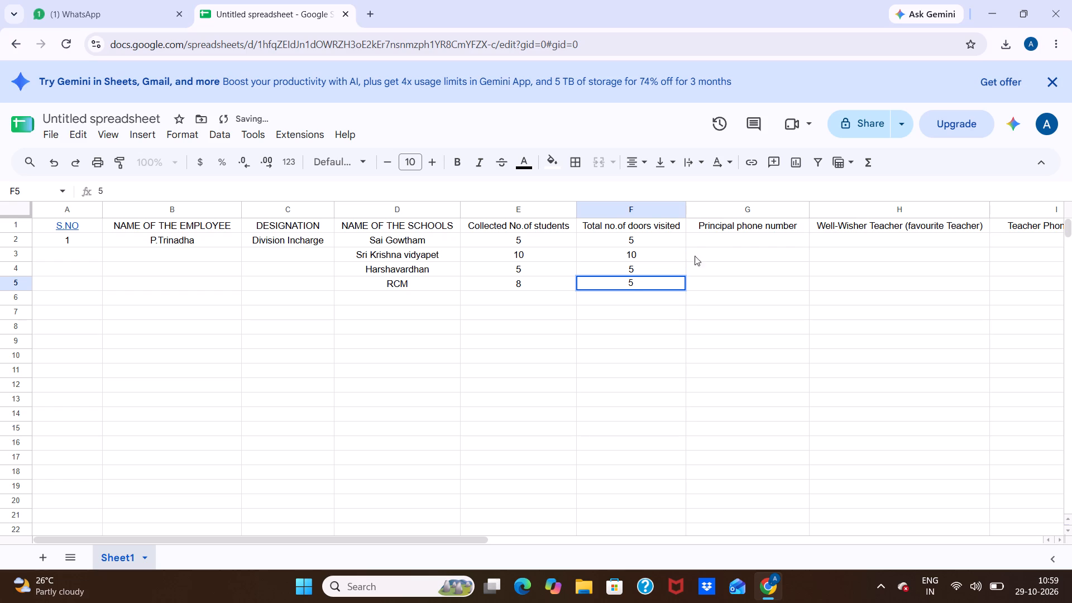
left_click(714, 236)
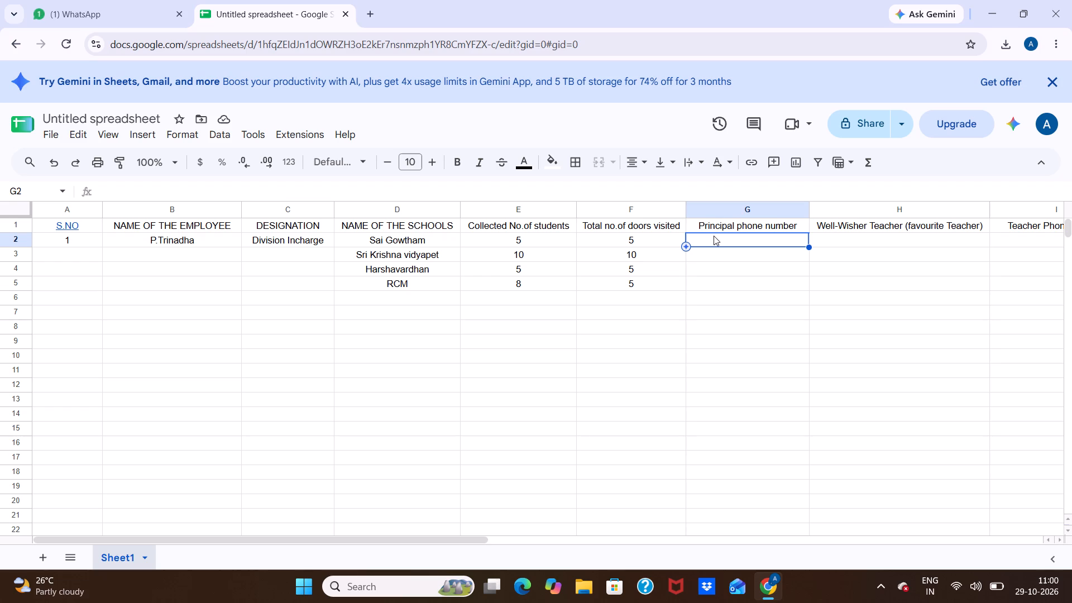
Insert one blank column between Total no.of doors visited and Principal phone number.
left_click(679, 206)
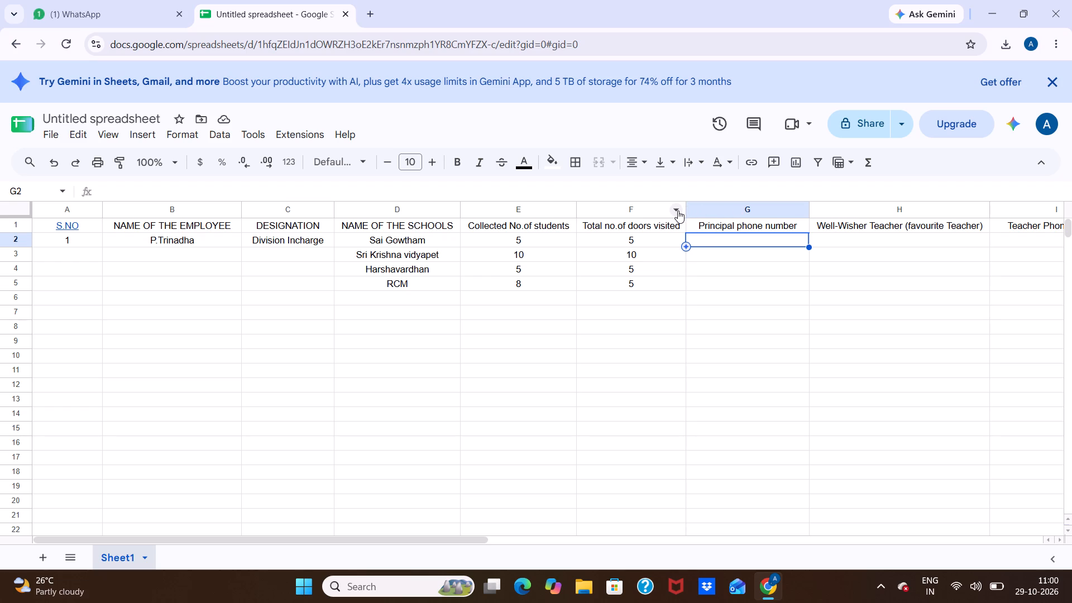
left_click(678, 210)
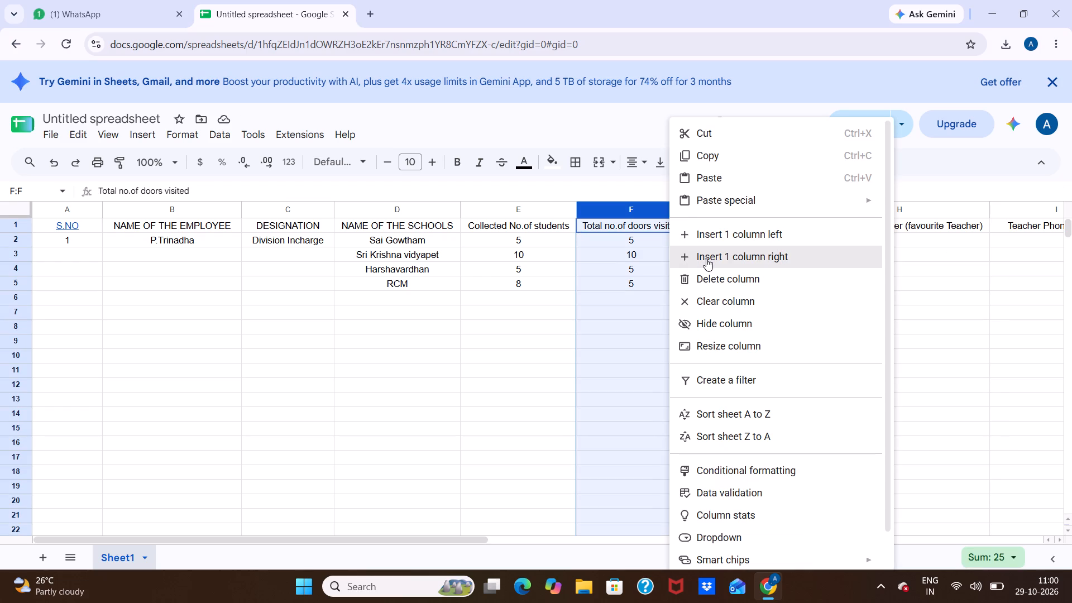
left_click(706, 259)
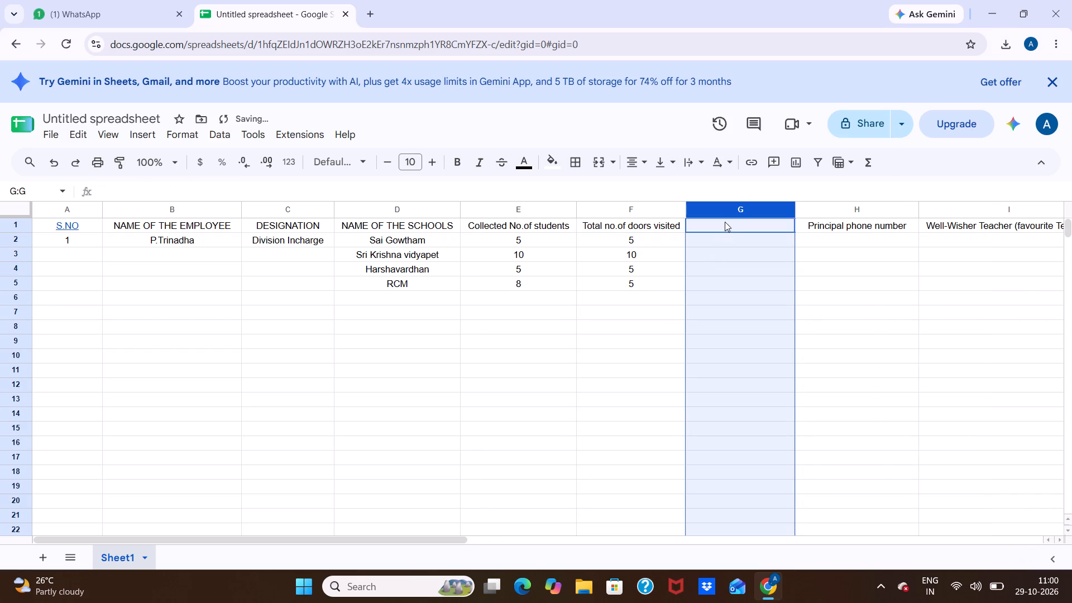
Enter the header No.of doors not visited in cell G1 of the new column.
left_click(725, 222)
left_click(725, 223)
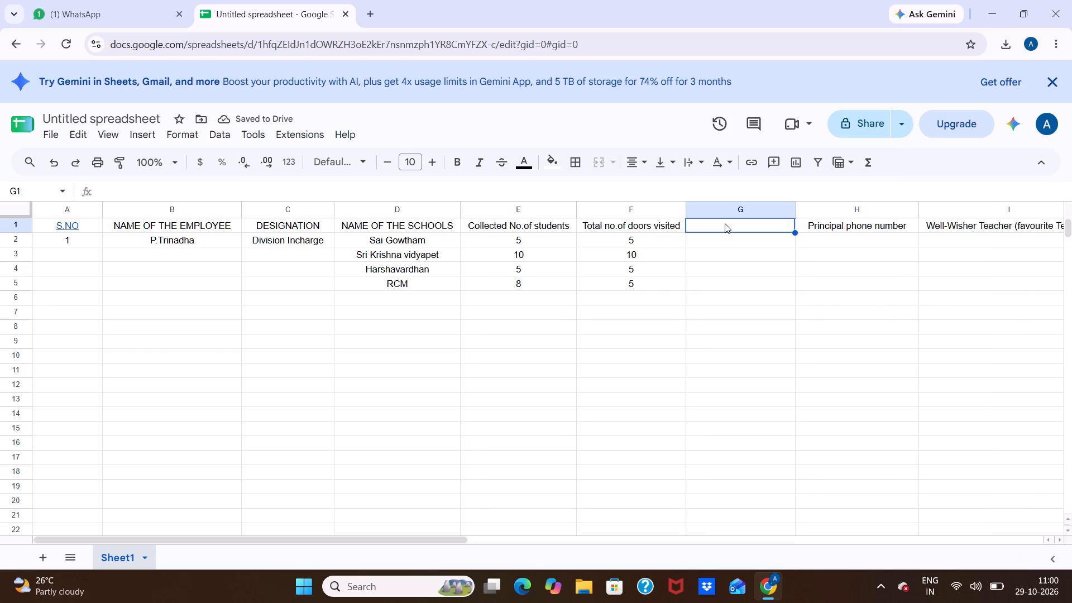
key("BackSpace")
key("n")
key("BackSpace")
key("shift+n")
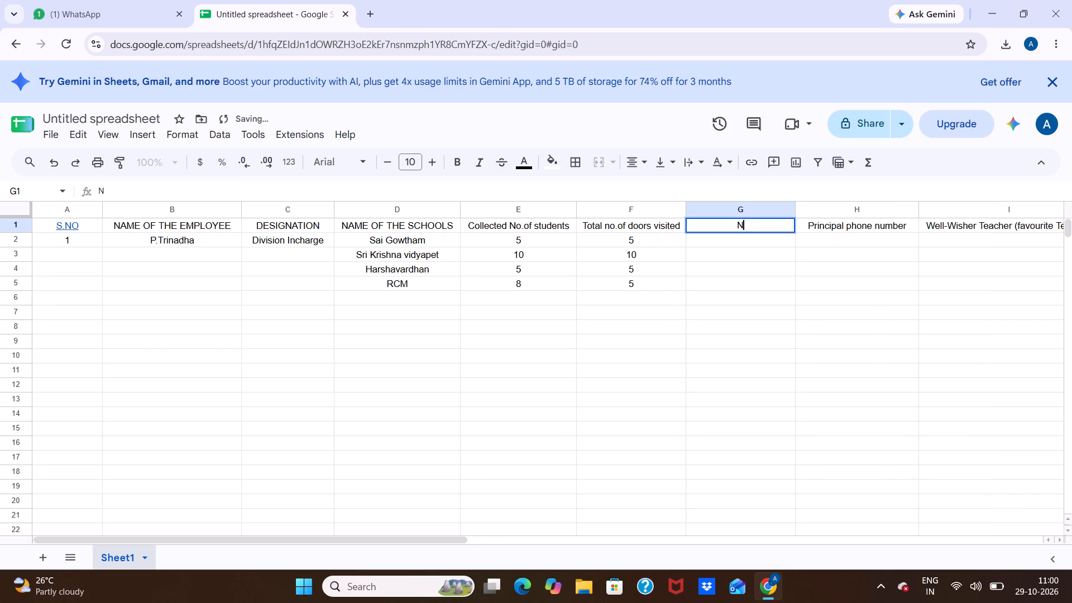
type("o.of doord")
key("BackSpace")
type("s")
key("space")
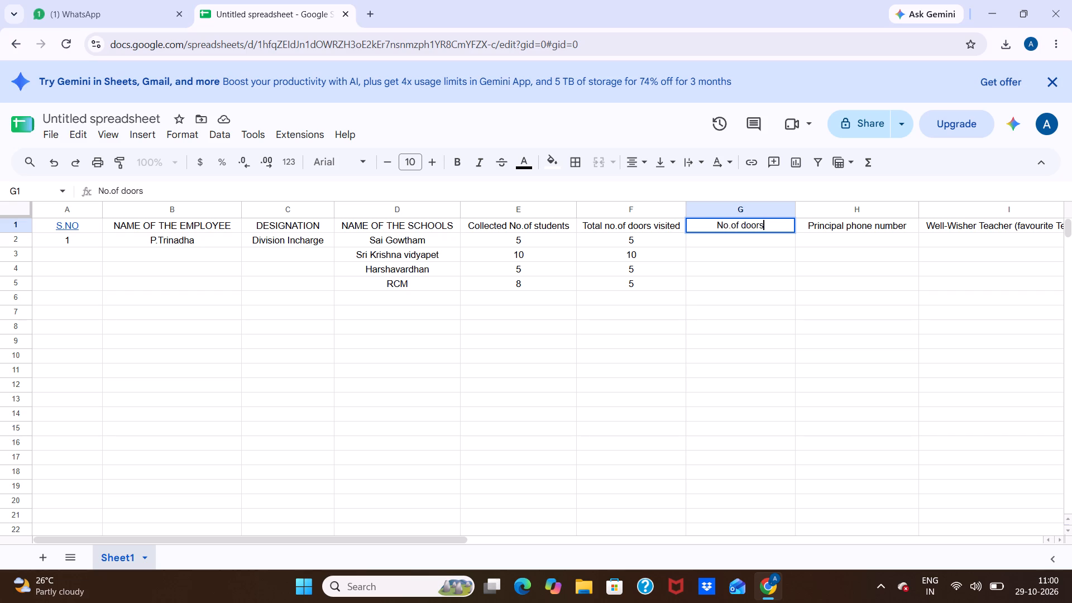
type("not")
key("space")
type("visited")
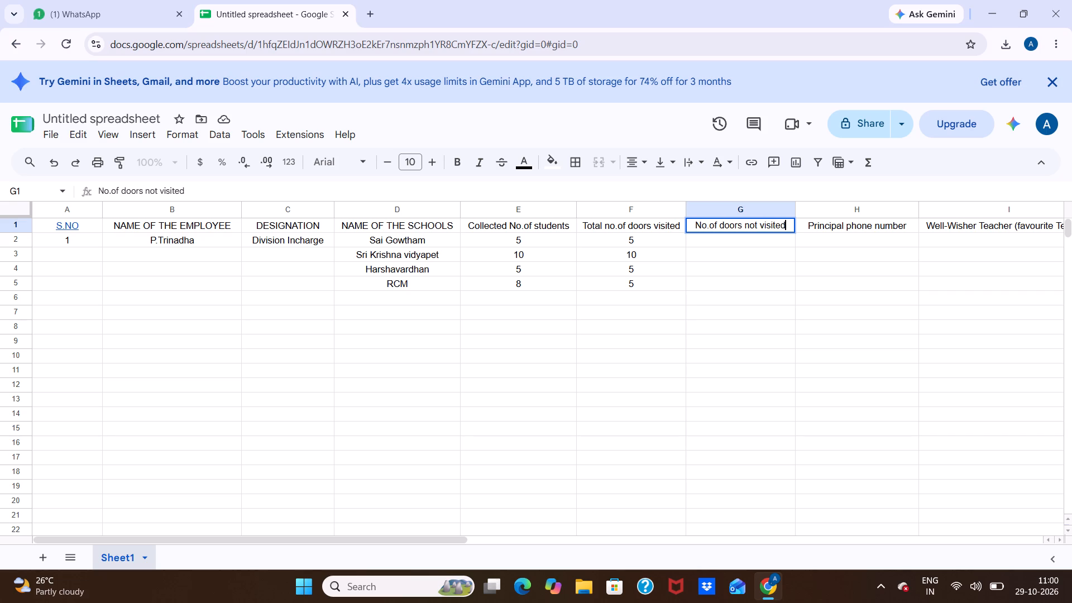
Enter the doors not visited in G2 to G5: 0 for the first three schools and 3 for RCM.
key("Down")
key("0")
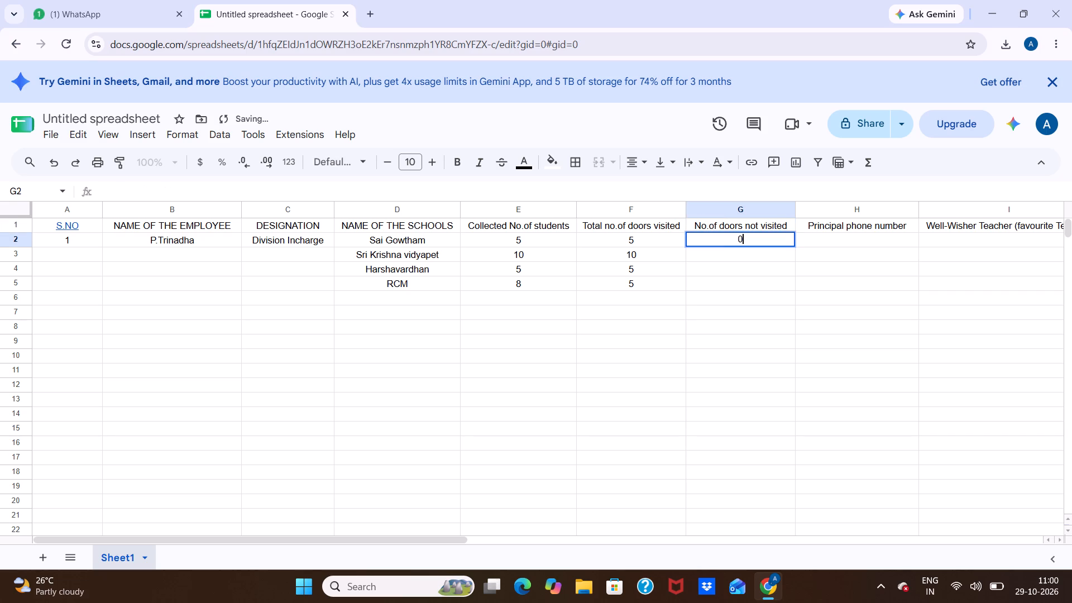
key("Down")
key("0")
key("Down")
key("0")
key("Down")
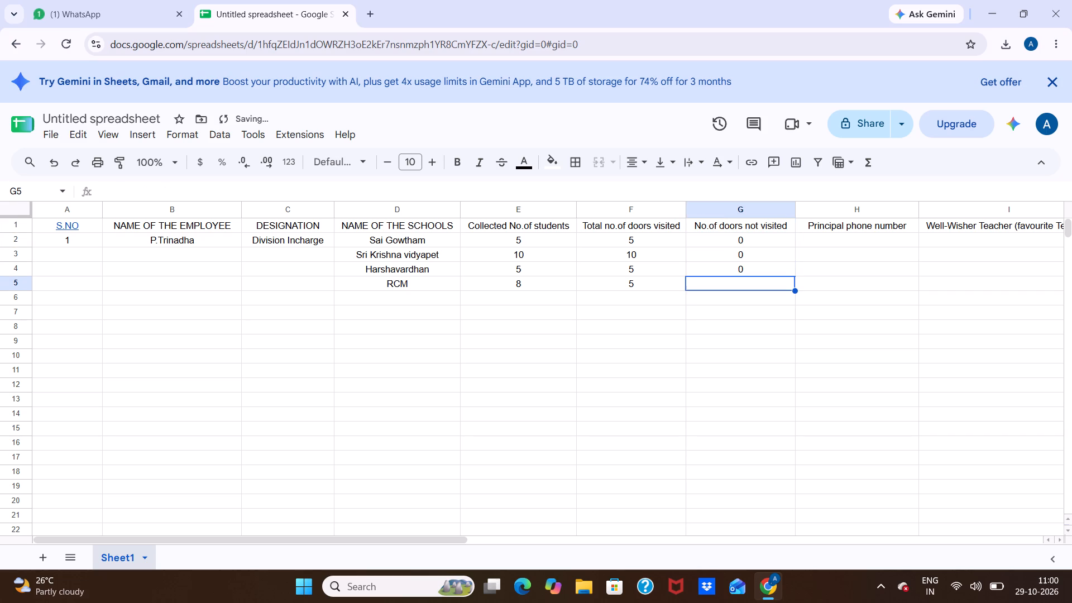
key("3")
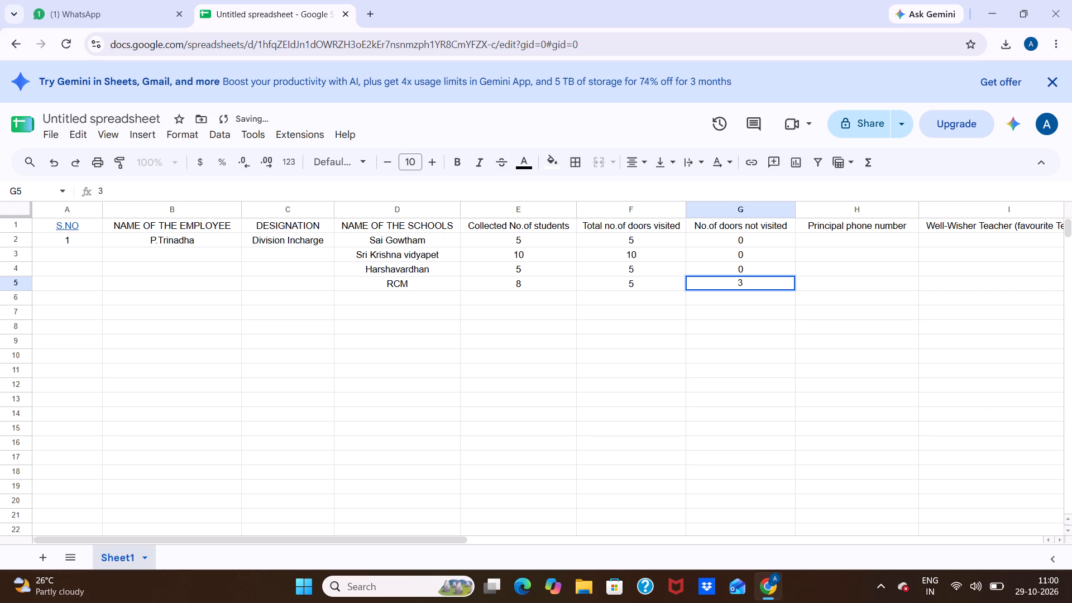
key("Right")
key("Up")
key("Up")
key("Up")
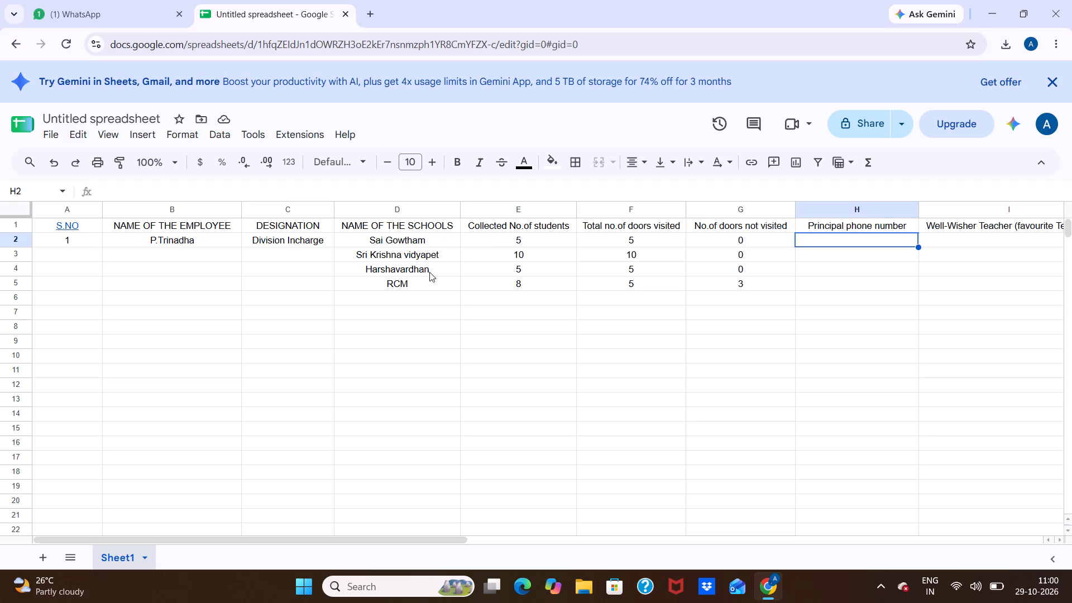
Add a TOTAL row in row 6 with 28 collected students, 25 doors visited and 3 doors not visited.
left_click(423, 297)
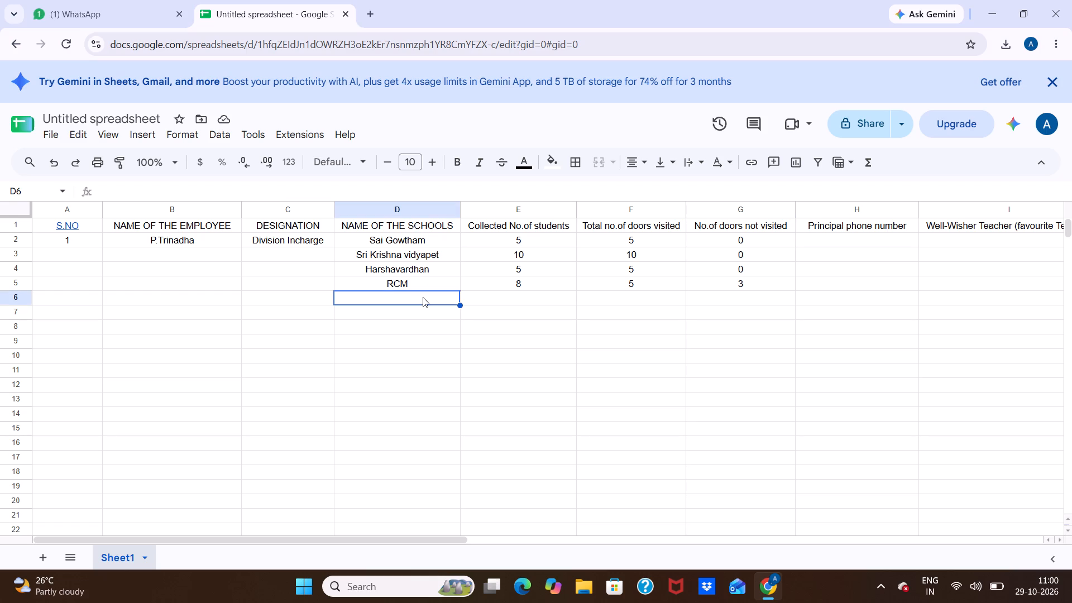
type("TOTAL")
key("Right")
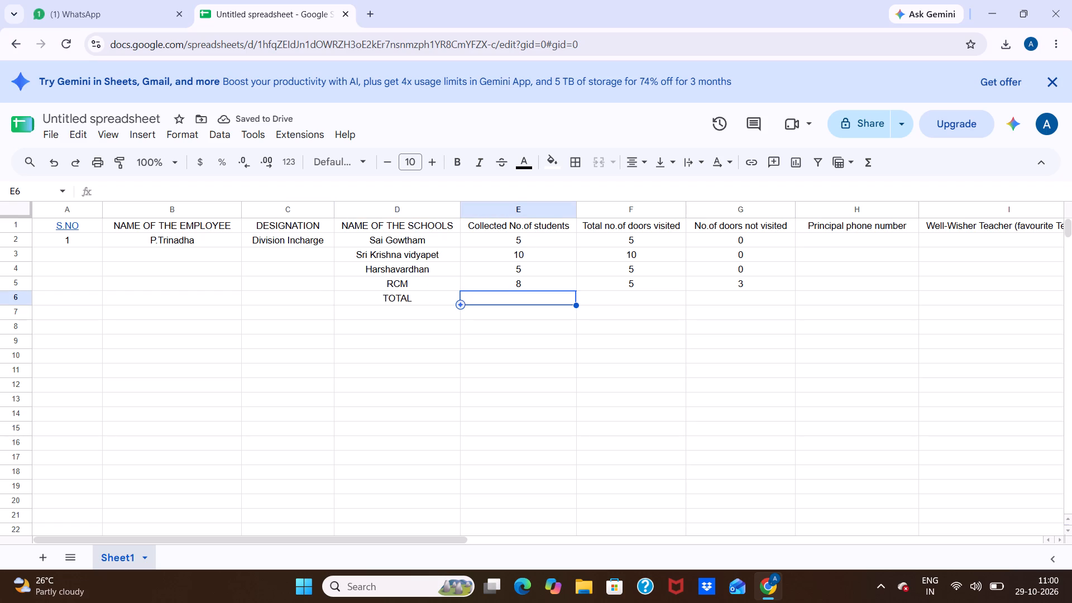
type("28")
key("Right")
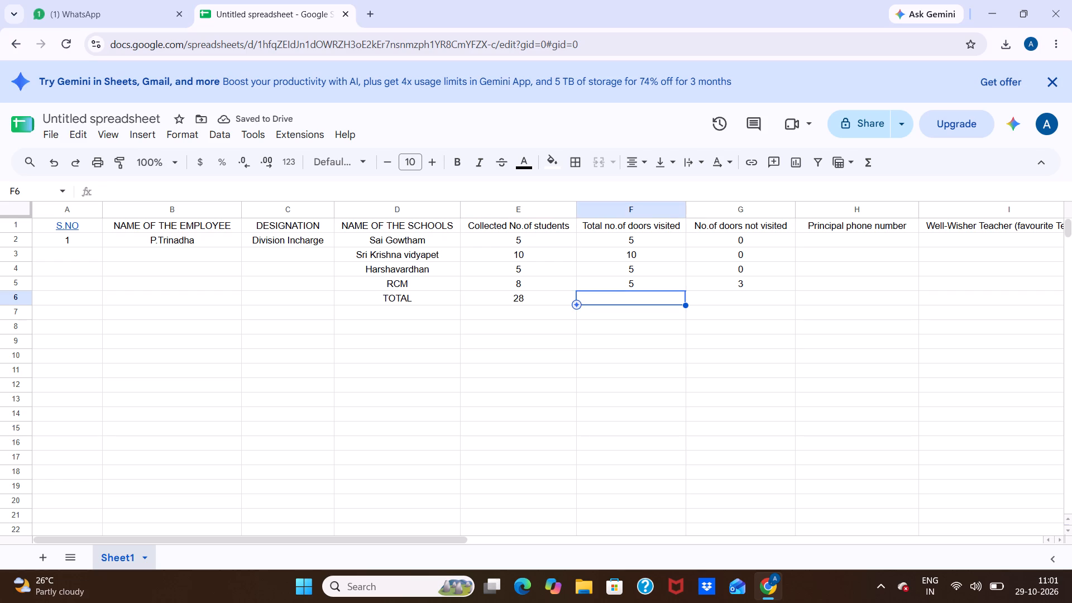
type("25")
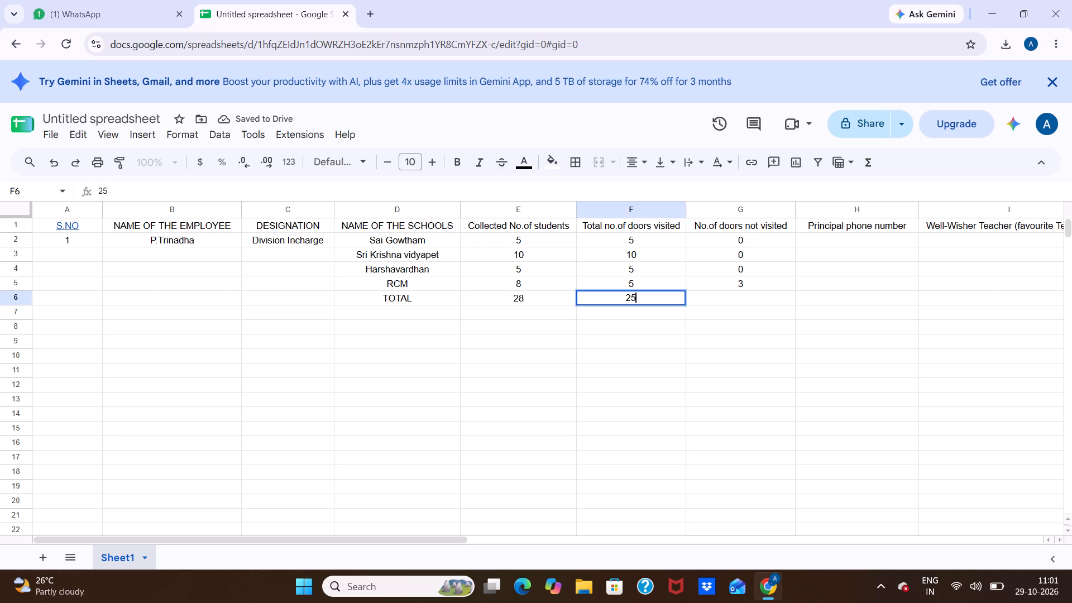
key("Right")
key("3")
key("Right")
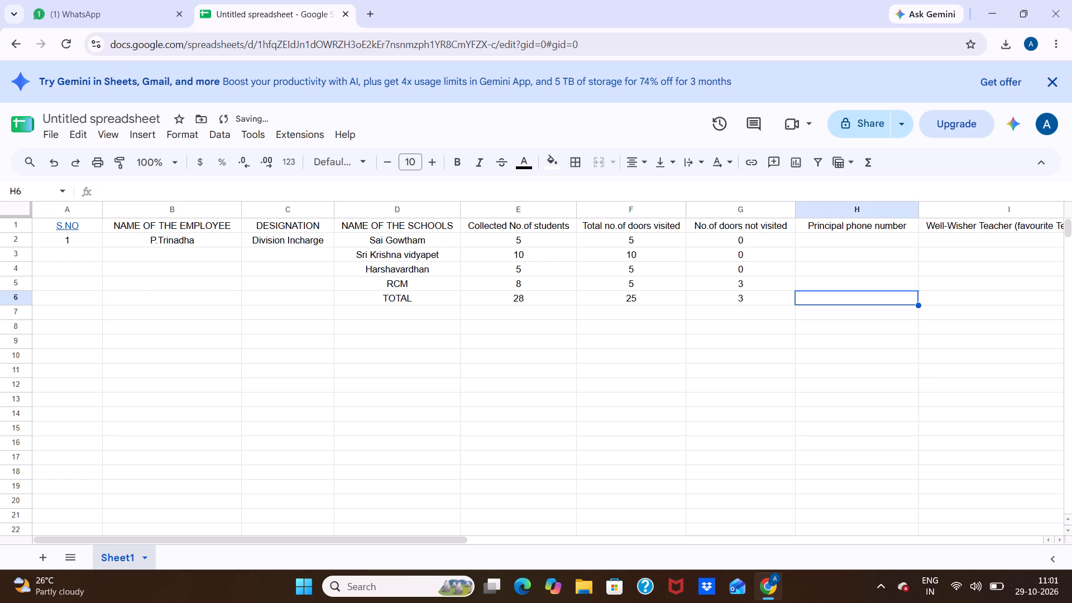
key("Up")
key("Up")
key("Up")
key("Up")
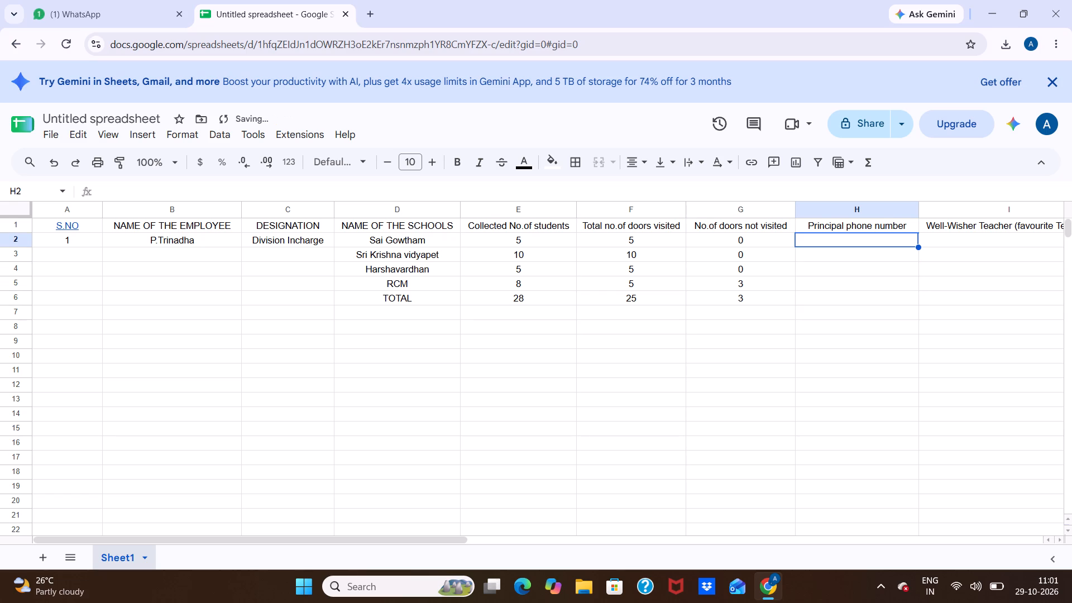
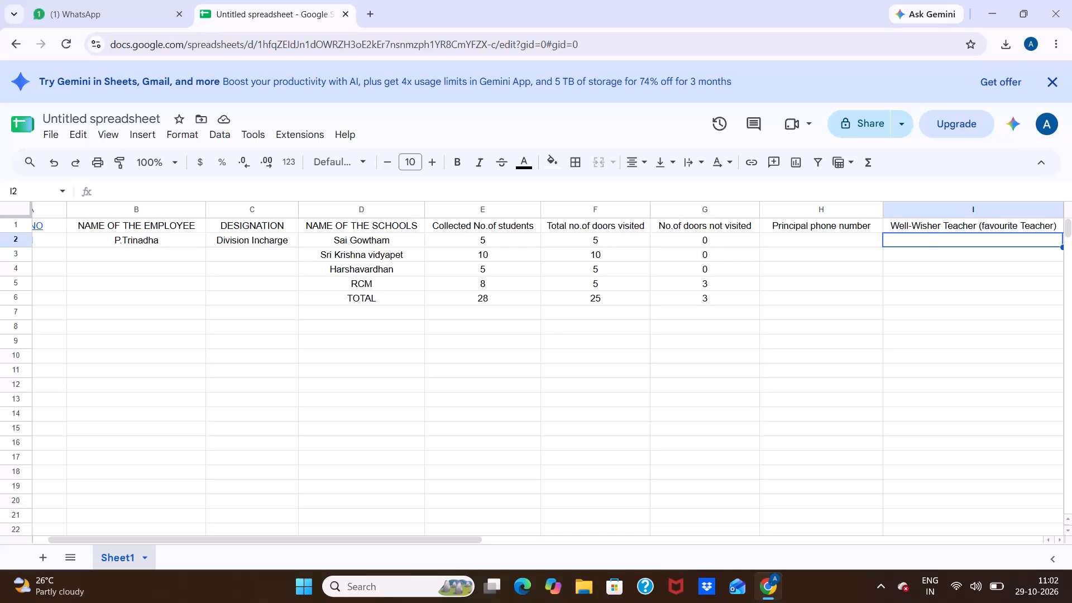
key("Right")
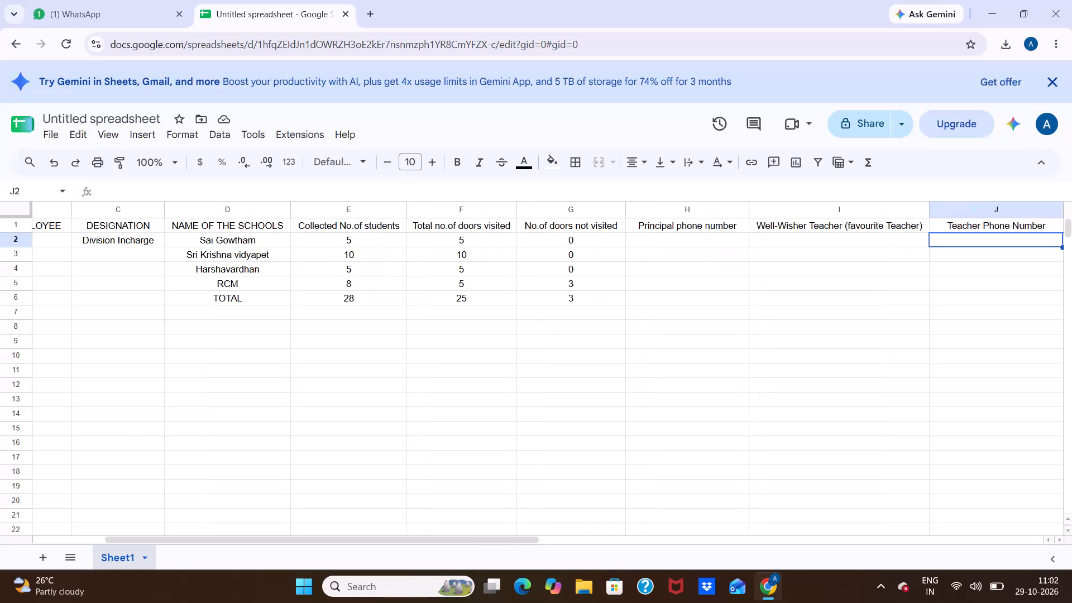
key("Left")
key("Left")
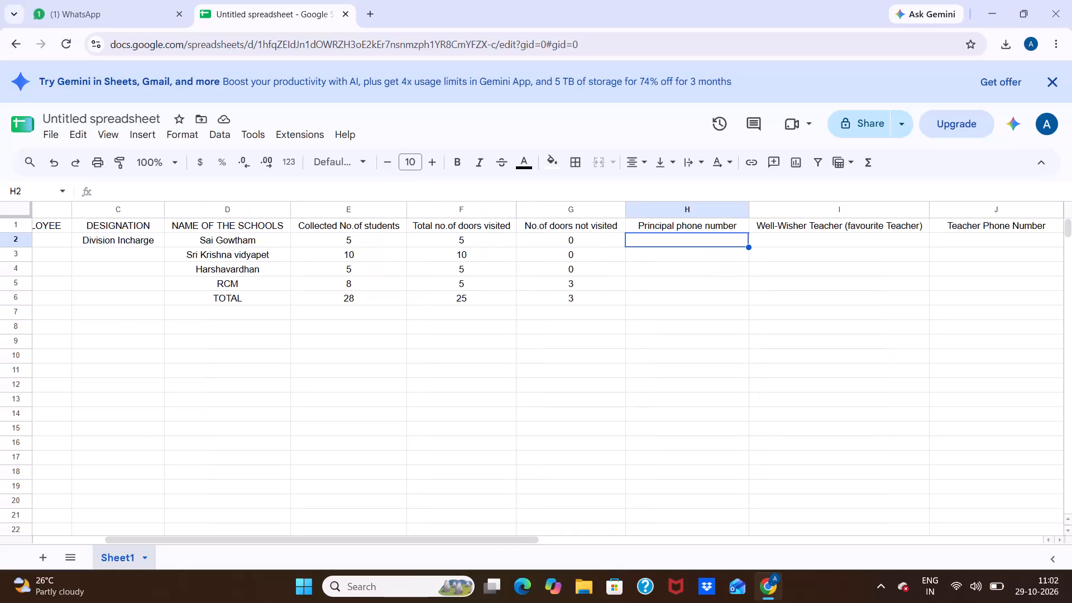
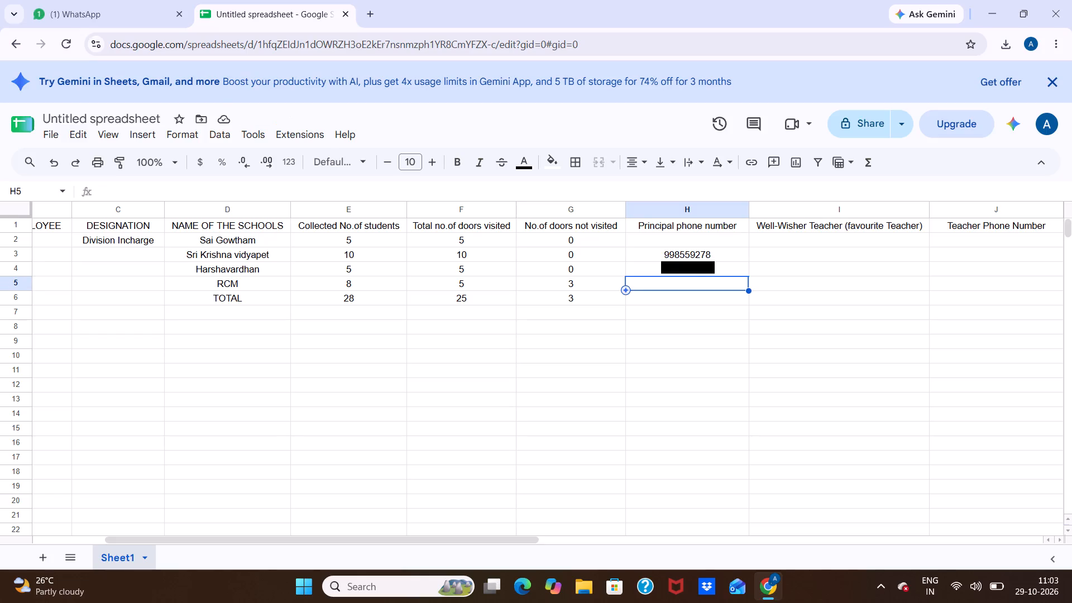
Select the empty Well-Wisher Teacher (favourite Teacher) cell in the first school's row, cell I2.
key("Up")
key("Up")
key("Up")
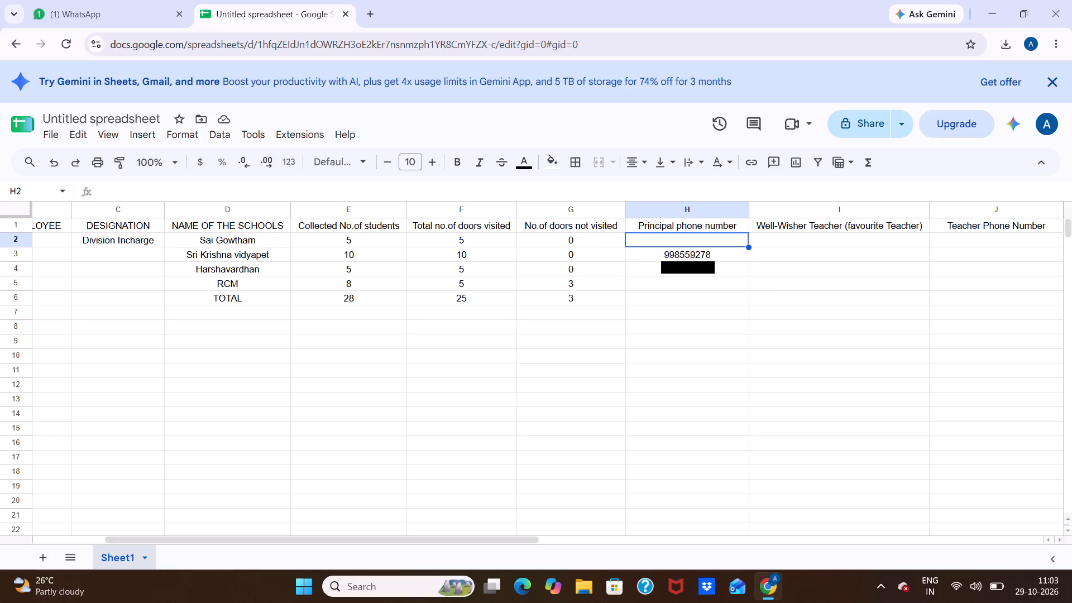
key("Right")
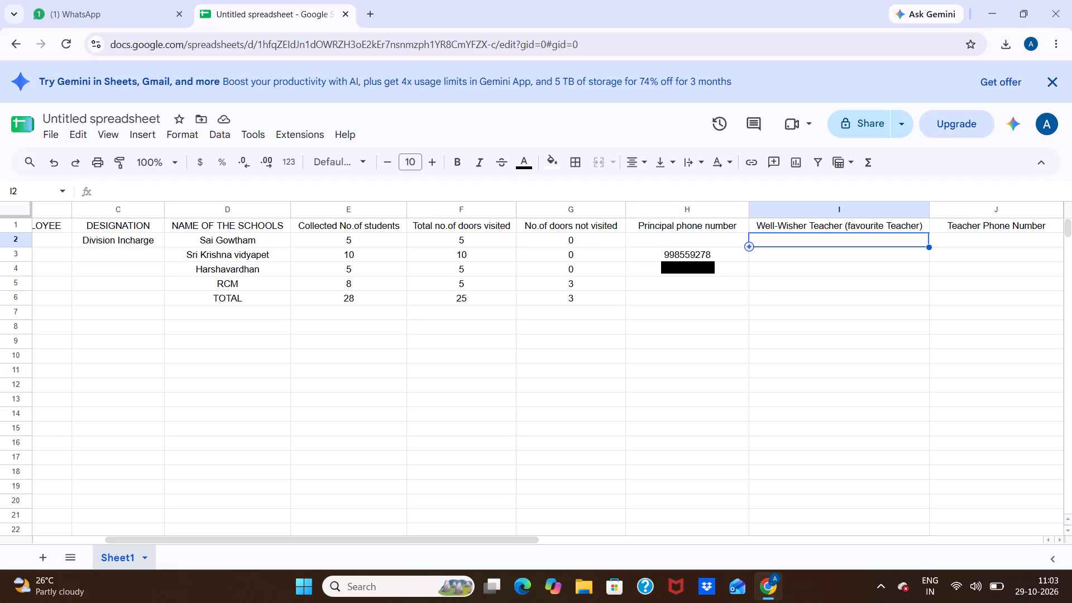
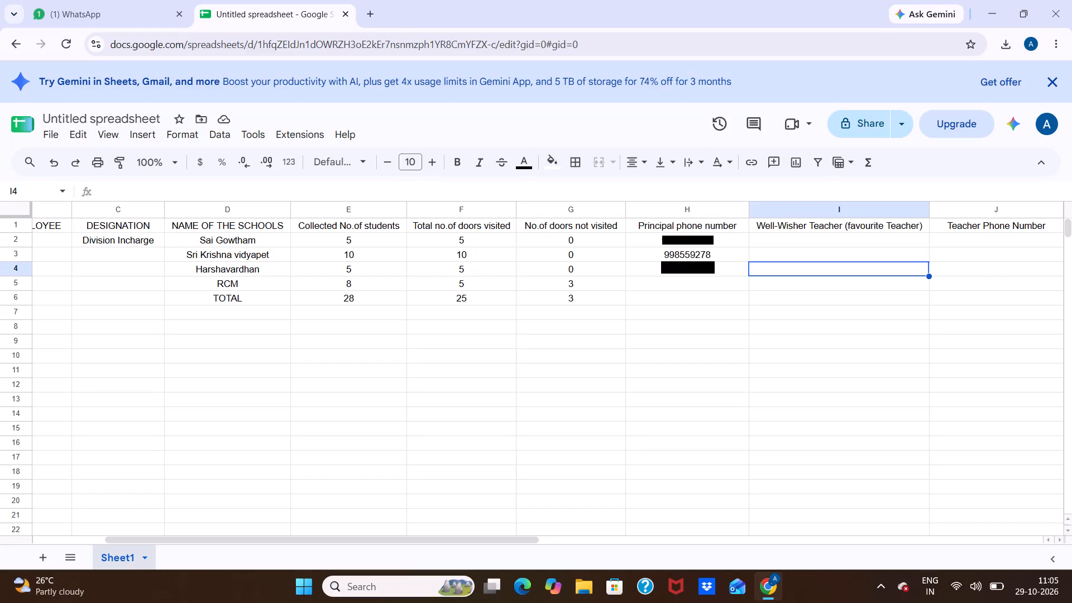
Enter the favourite teacher's name followed by "(Biology)" in the Well-Wisher Teacher cell of the Harshavardhan row, I4.
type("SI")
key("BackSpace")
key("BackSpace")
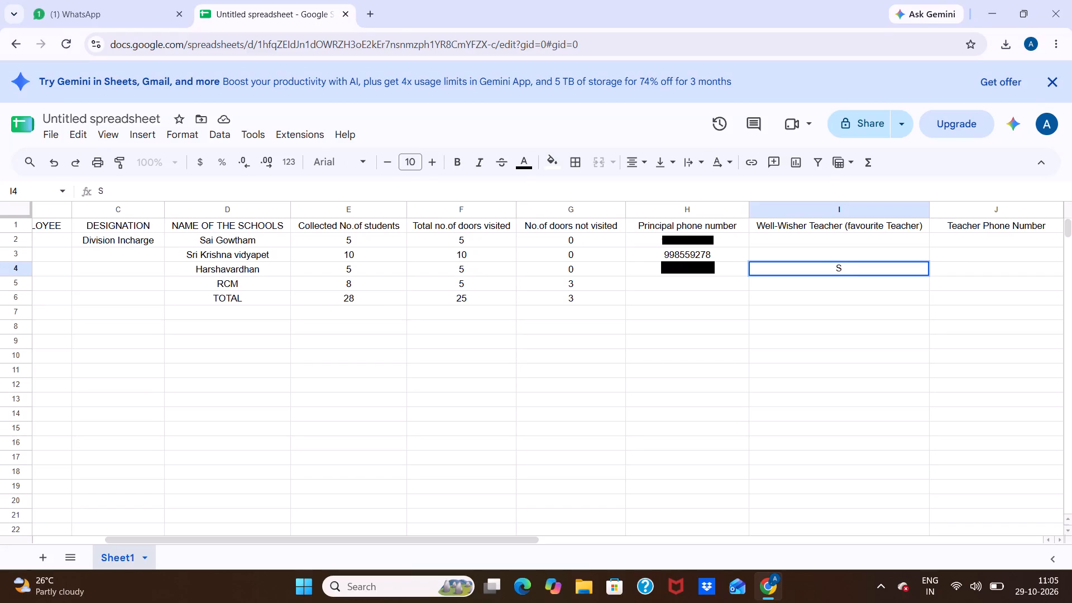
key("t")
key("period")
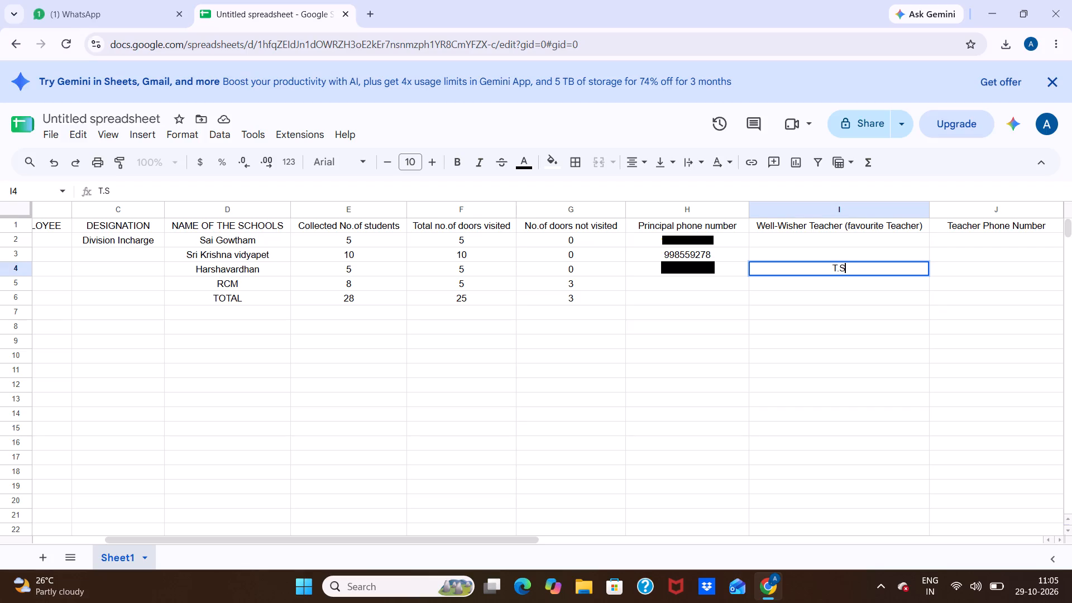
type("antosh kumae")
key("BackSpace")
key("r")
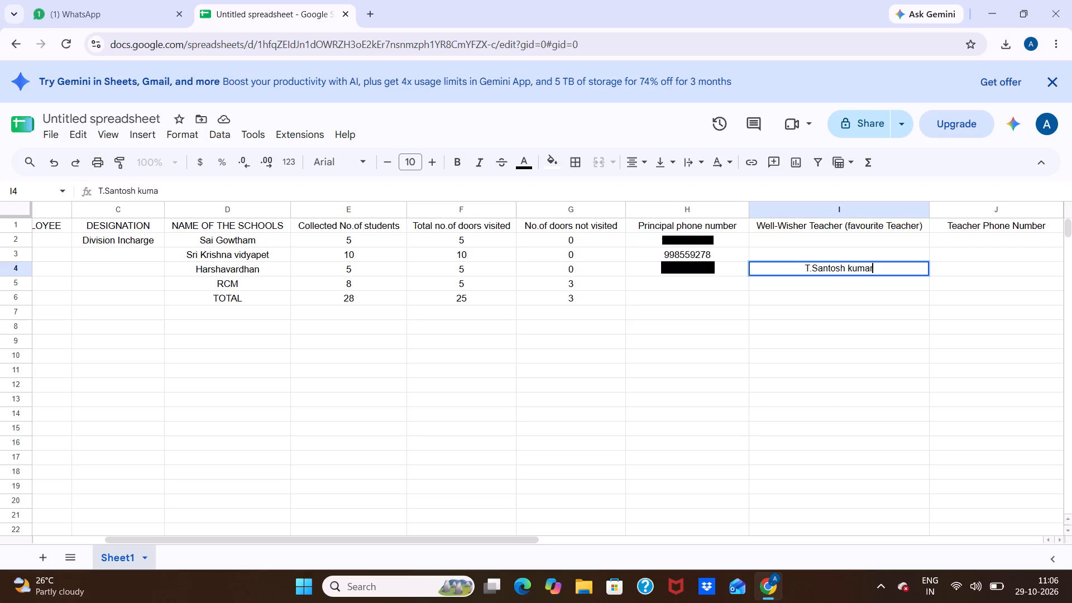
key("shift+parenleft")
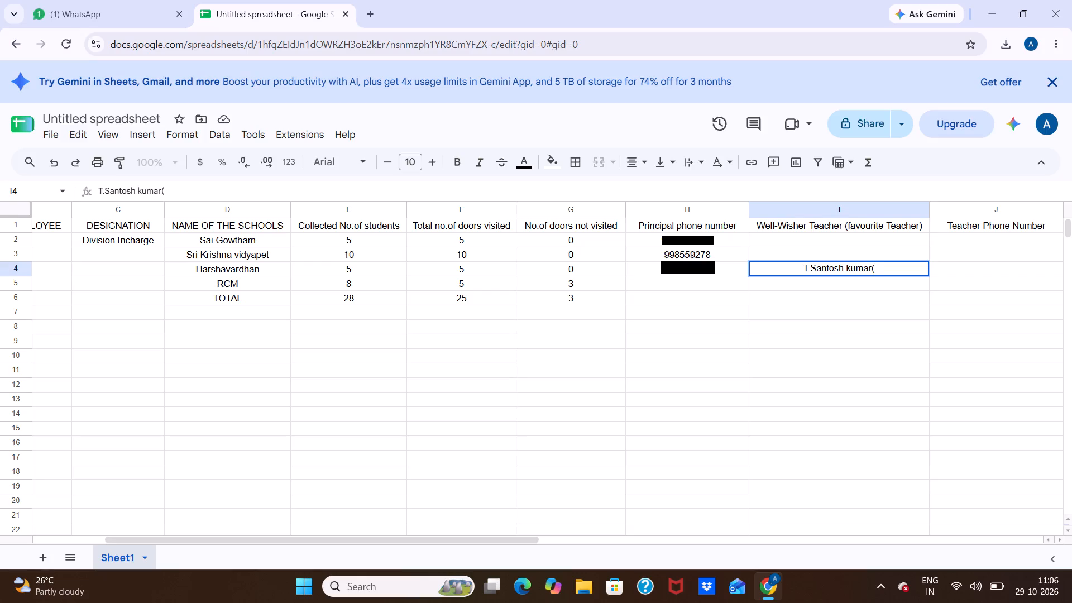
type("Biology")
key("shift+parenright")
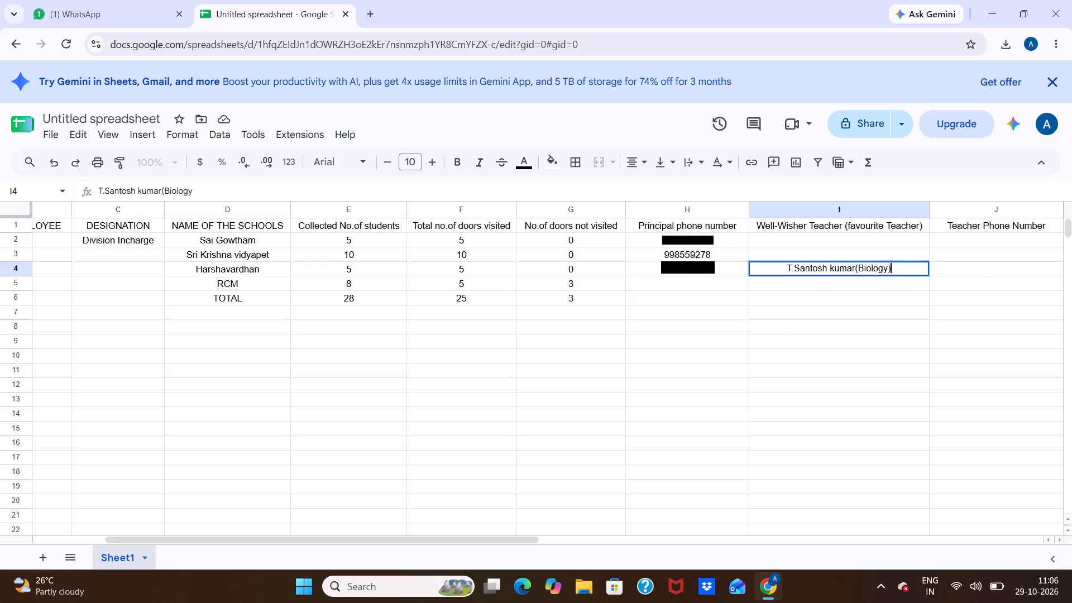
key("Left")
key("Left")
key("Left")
Insert the prefix "Sir." before the teacher's name in the Harshavardhan row's Well-Wisher Teacher cell, I4.
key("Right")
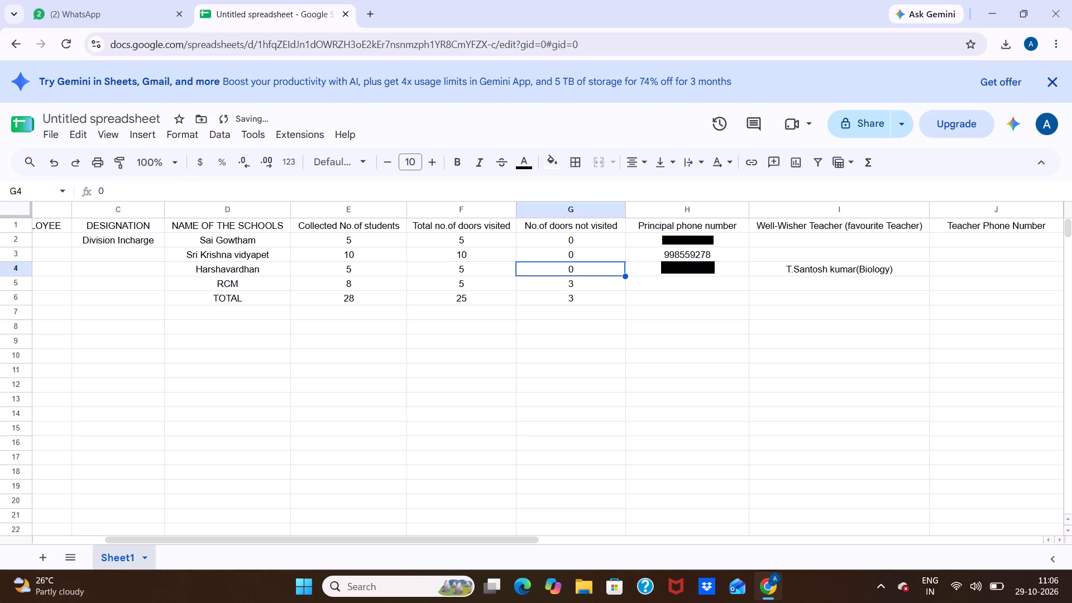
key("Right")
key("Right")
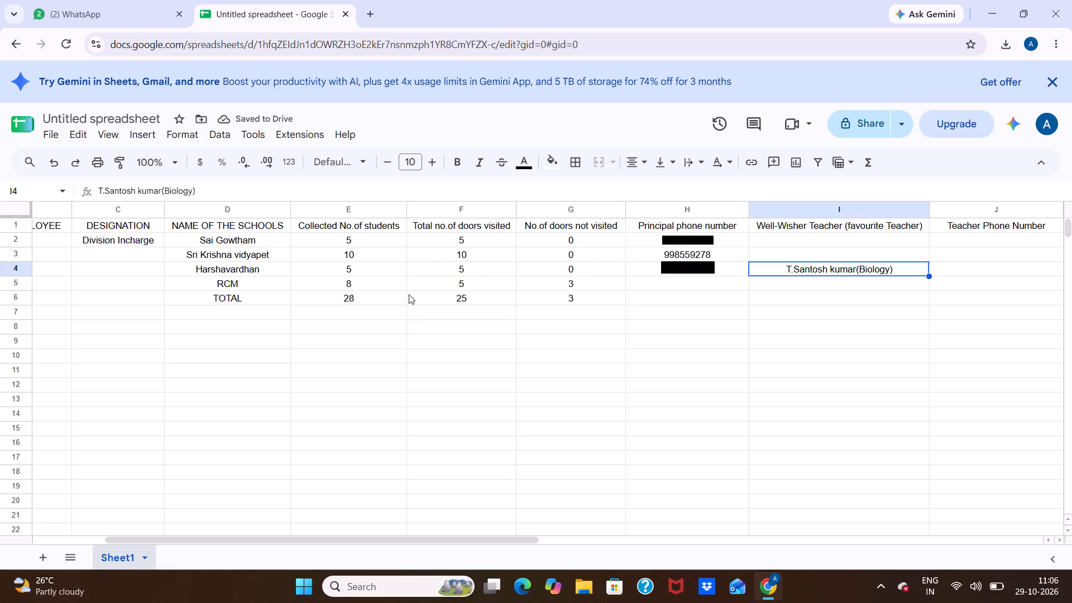
left_click(764, 267)
left_click(782, 265)
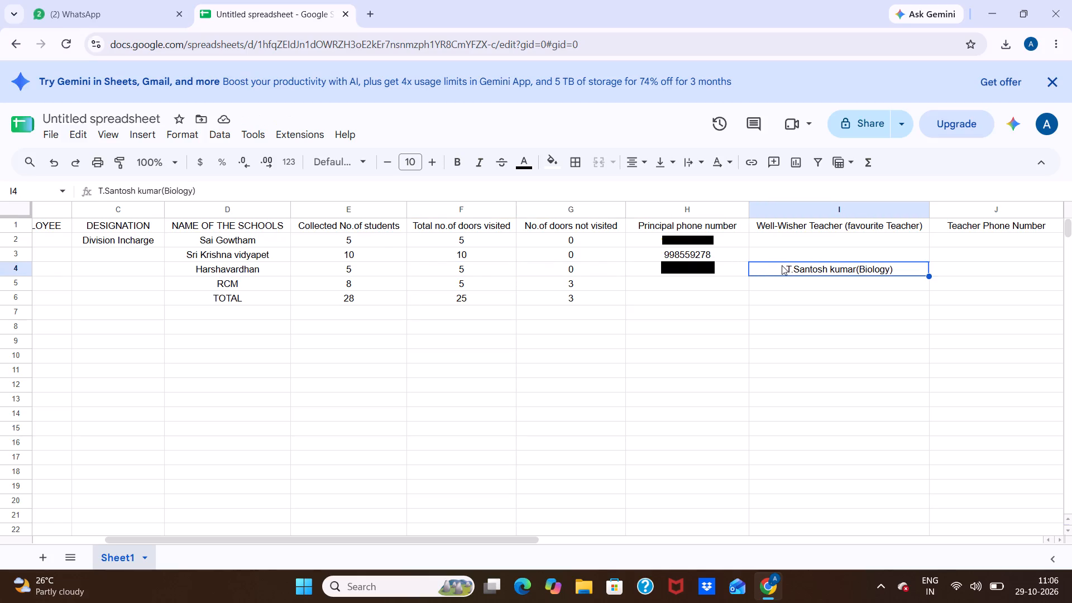
triple_click(782, 265)
left_click(782, 265)
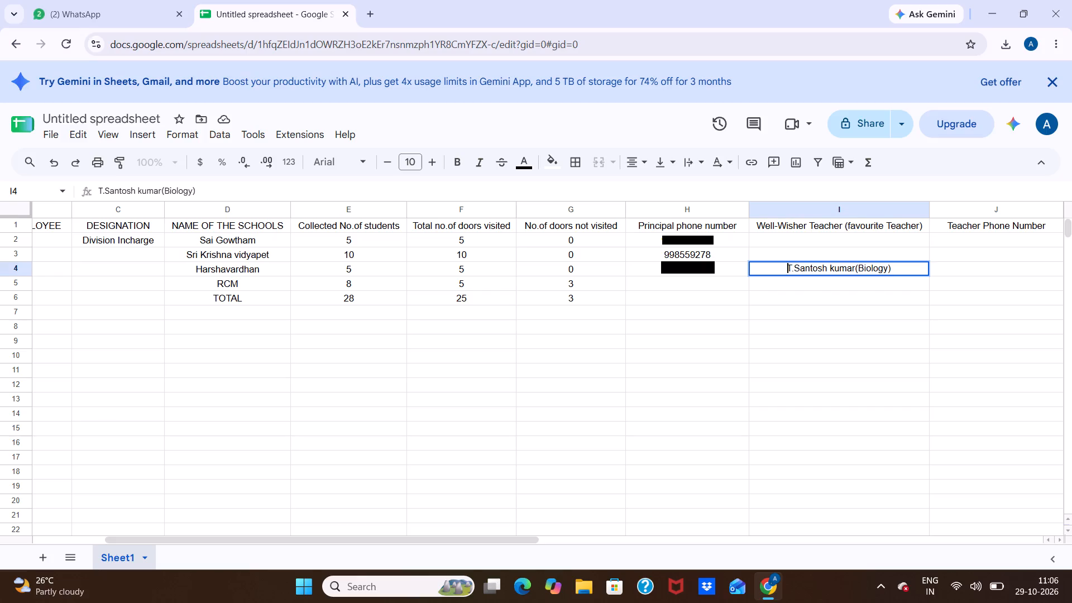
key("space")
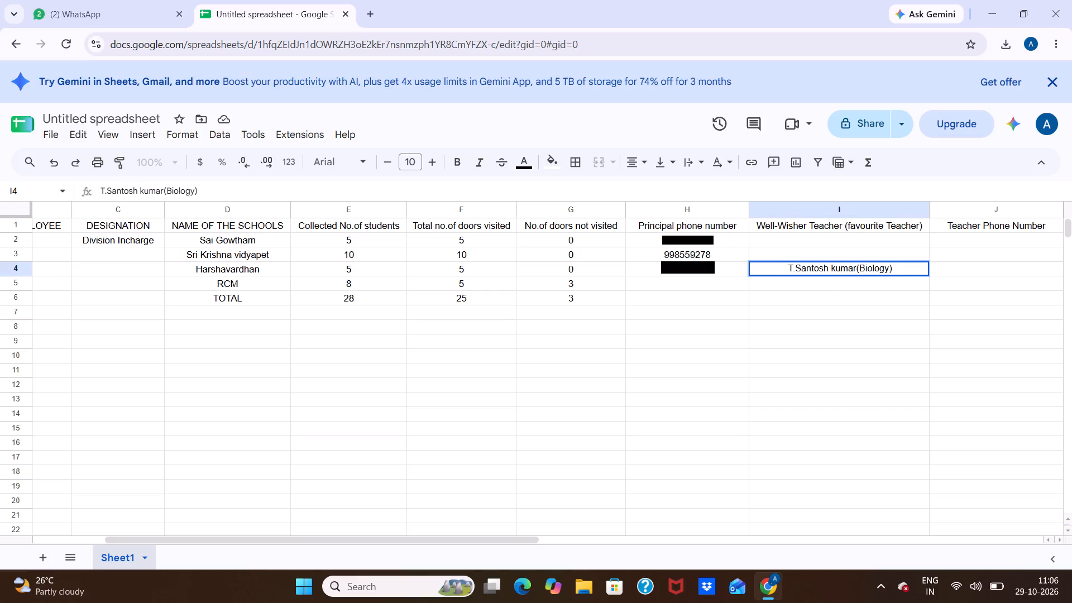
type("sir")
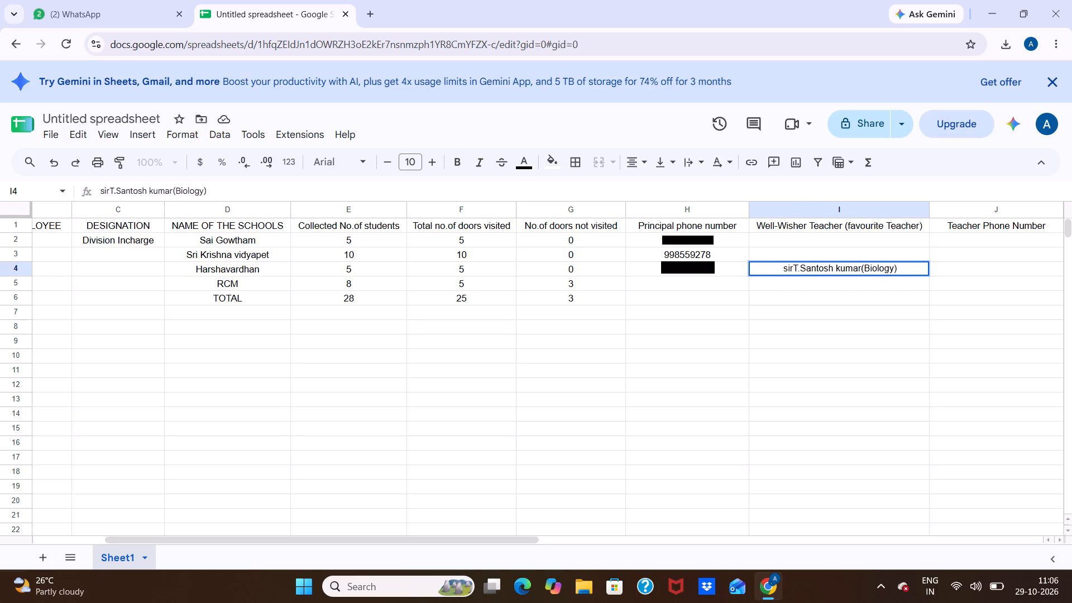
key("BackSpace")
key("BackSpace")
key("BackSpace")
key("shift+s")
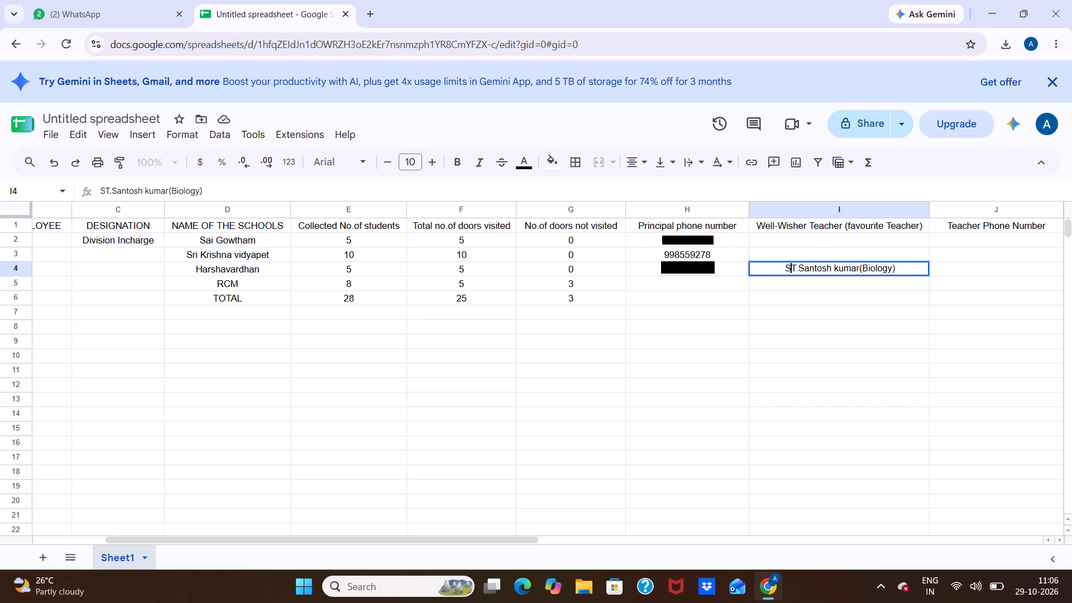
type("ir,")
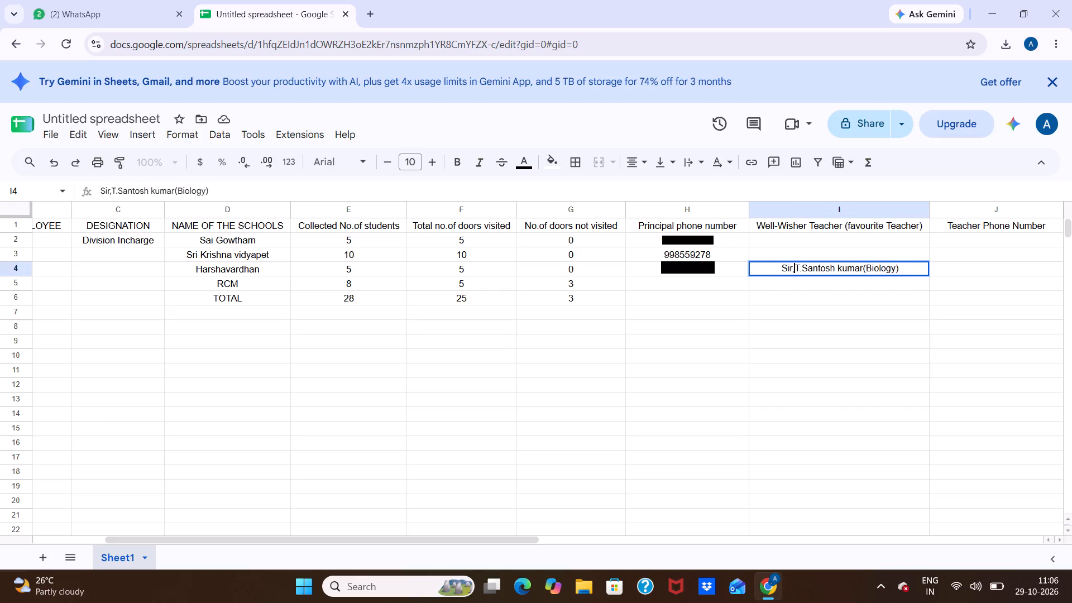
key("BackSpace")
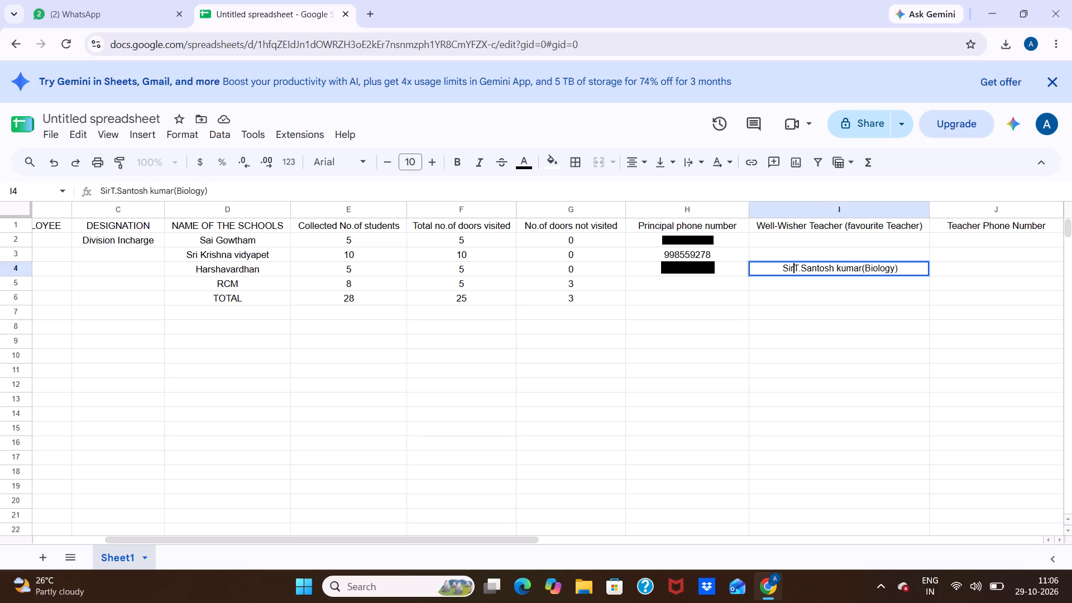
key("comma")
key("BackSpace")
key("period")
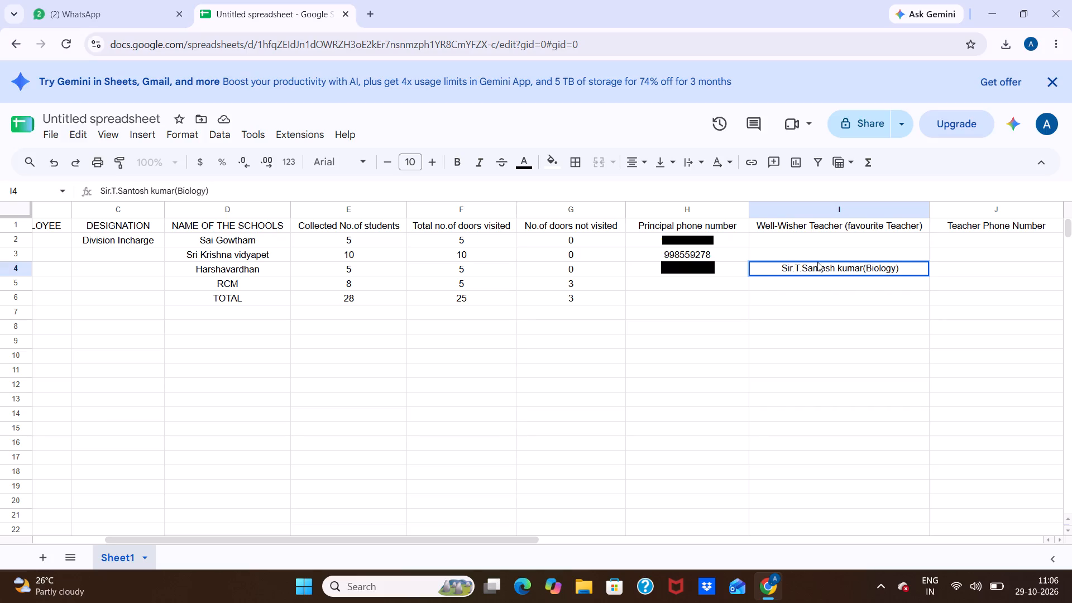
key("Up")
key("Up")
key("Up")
left_click(834, 237)
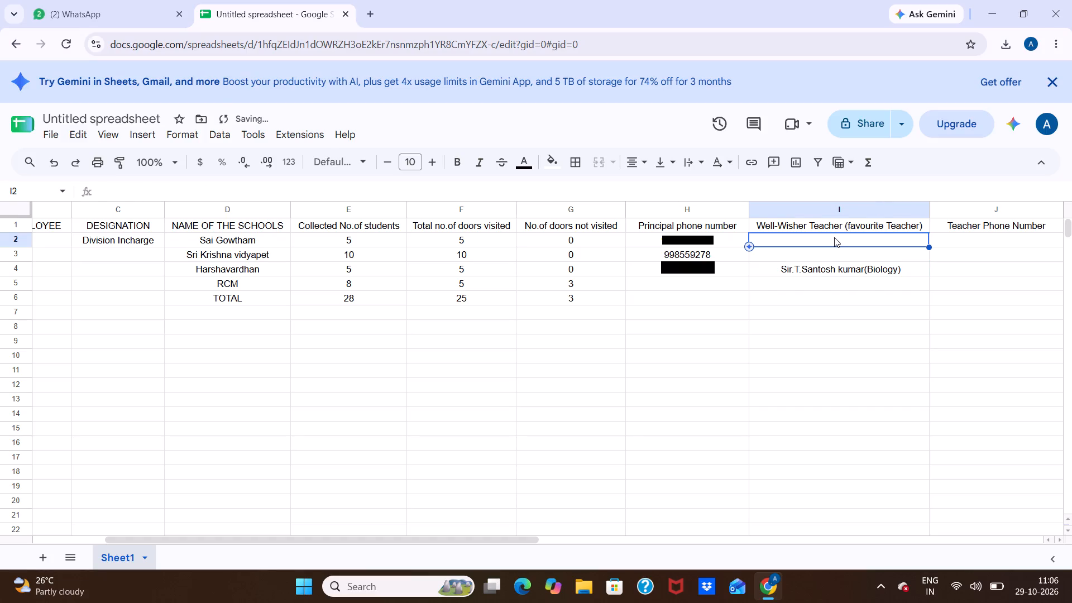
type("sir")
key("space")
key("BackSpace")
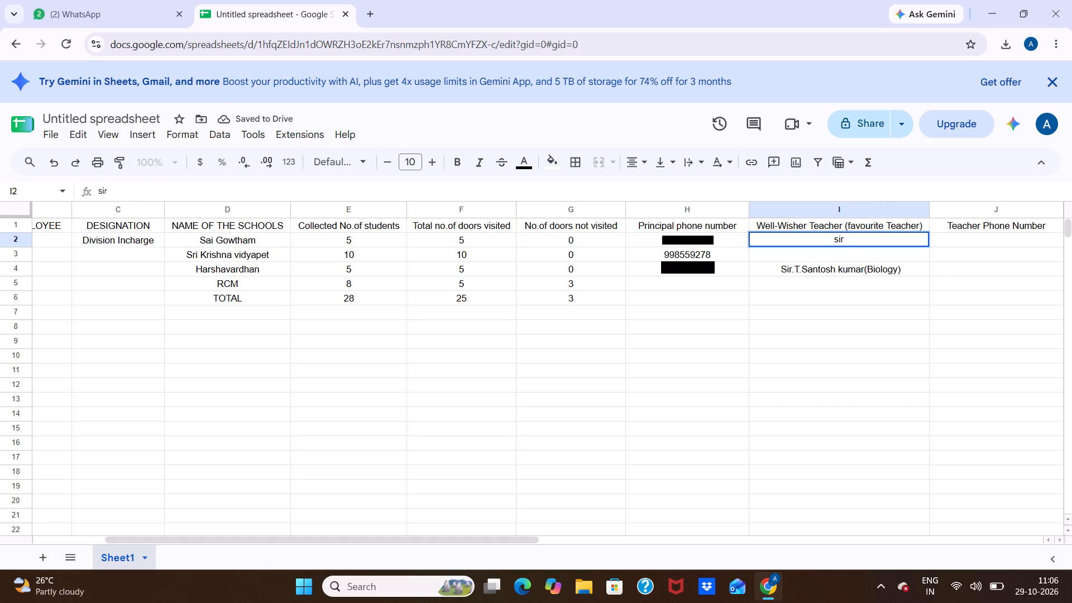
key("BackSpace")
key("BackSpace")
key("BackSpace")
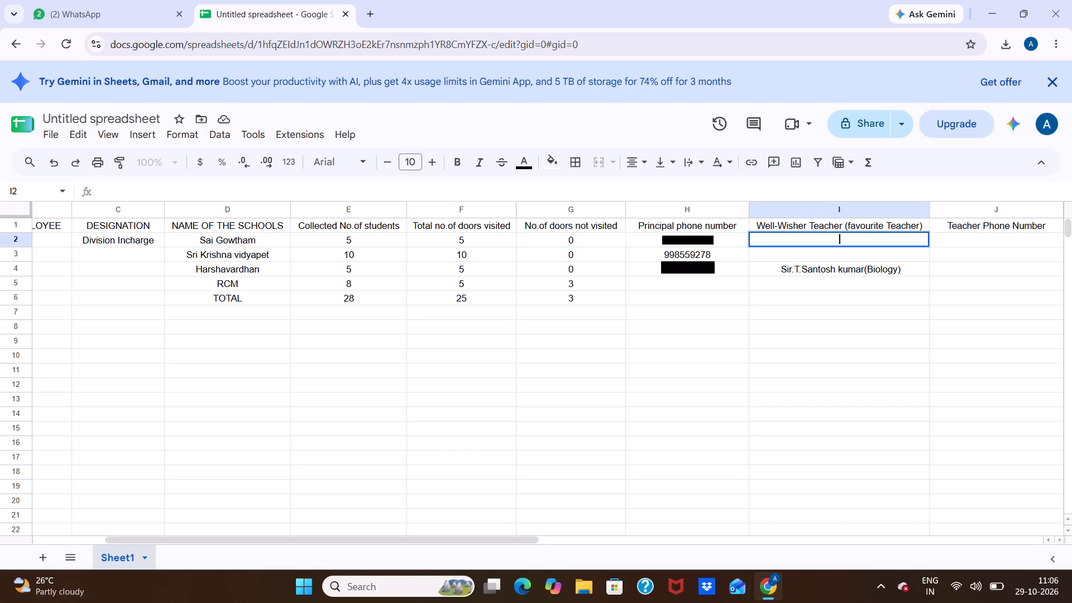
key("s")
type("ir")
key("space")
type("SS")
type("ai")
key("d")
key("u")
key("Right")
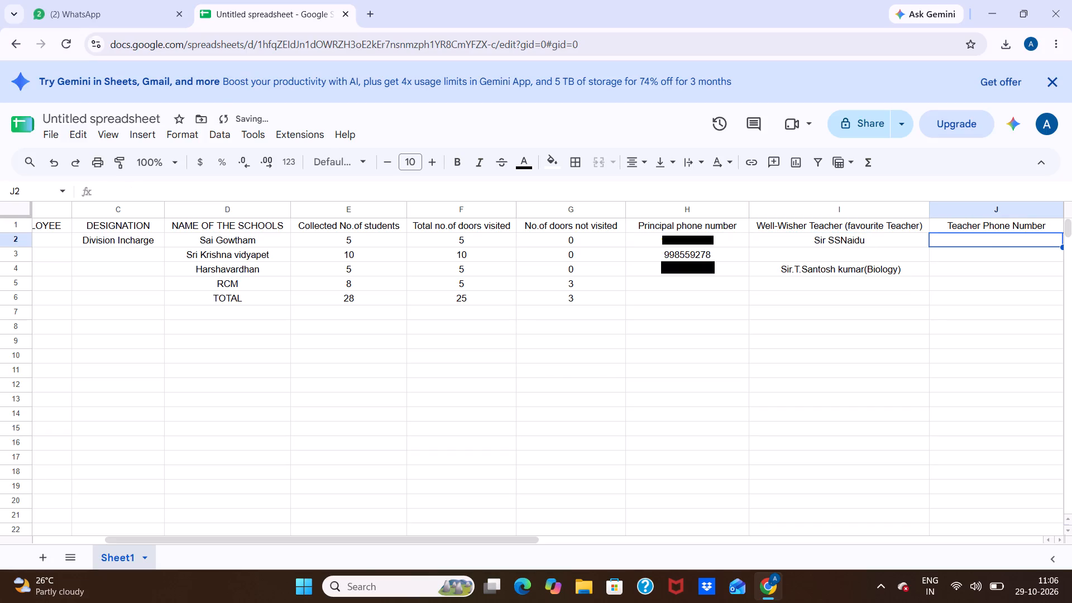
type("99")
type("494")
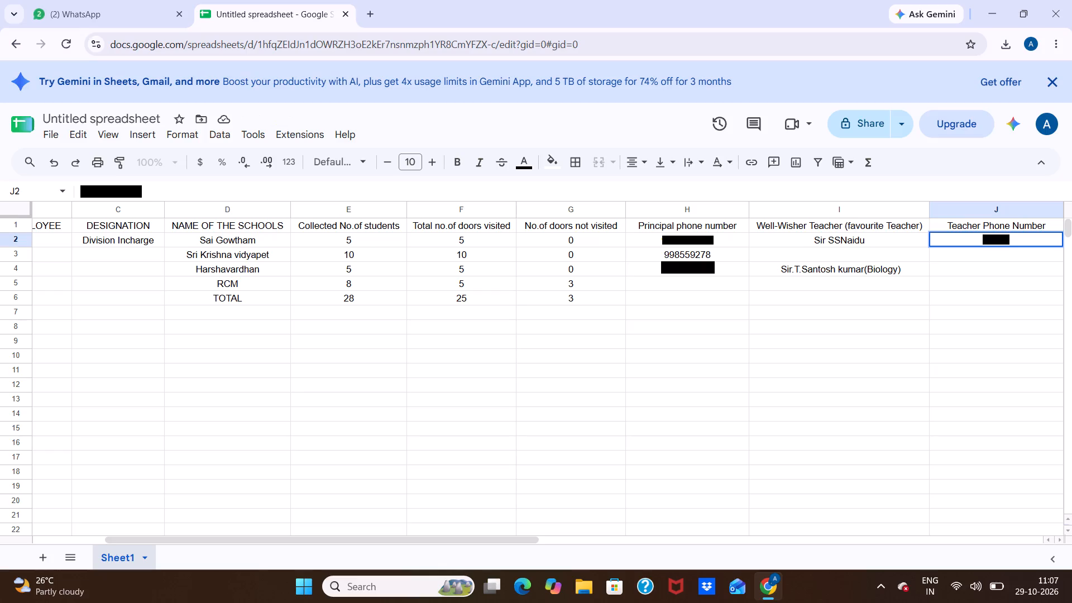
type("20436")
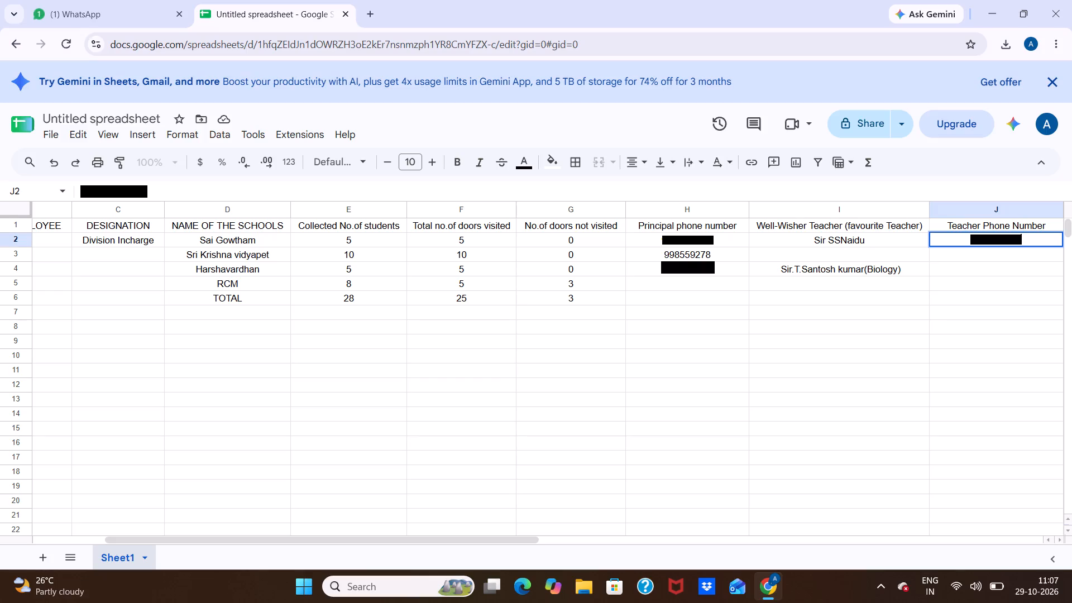
left_click(880, 233)
left_click(878, 238)
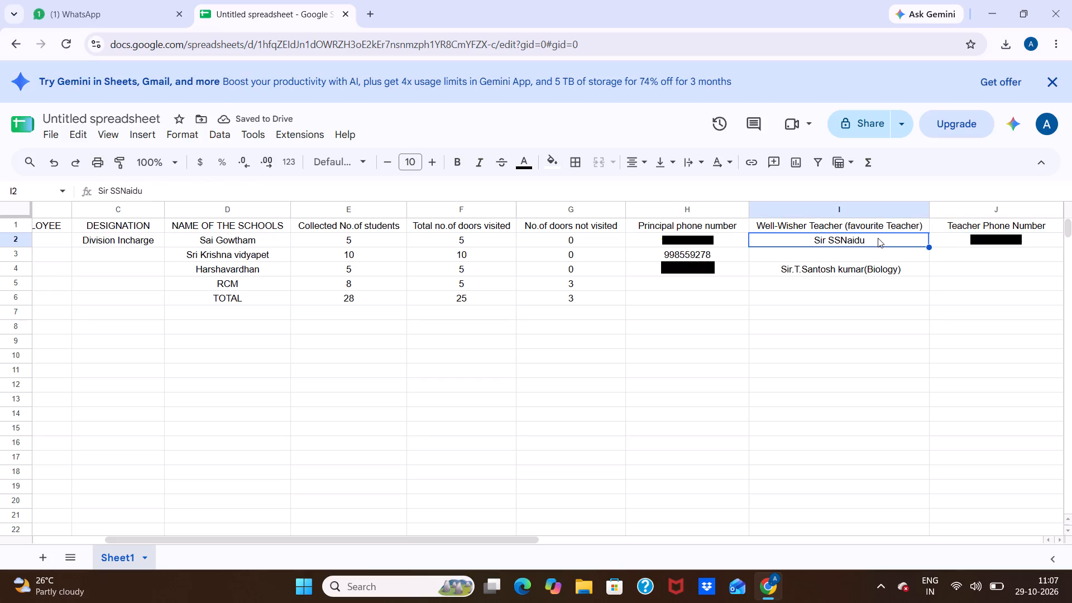
triple_click(878, 238)
left_click(878, 238)
key("shift+parenleft")
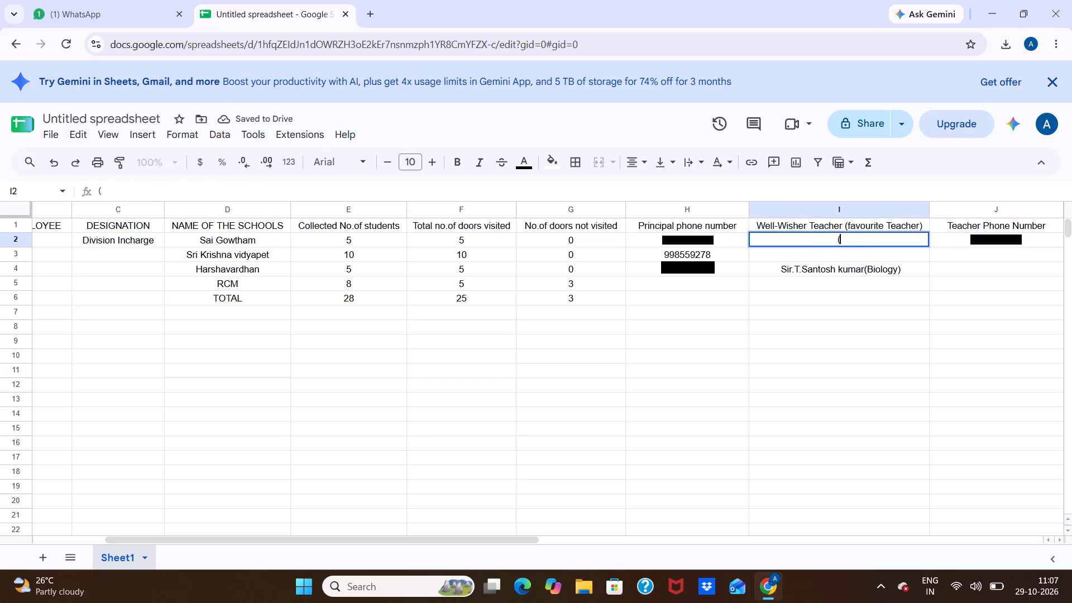
key("BackSpace")
key("ctrl+z")
key("ctrl+z")
left_click(898, 237)
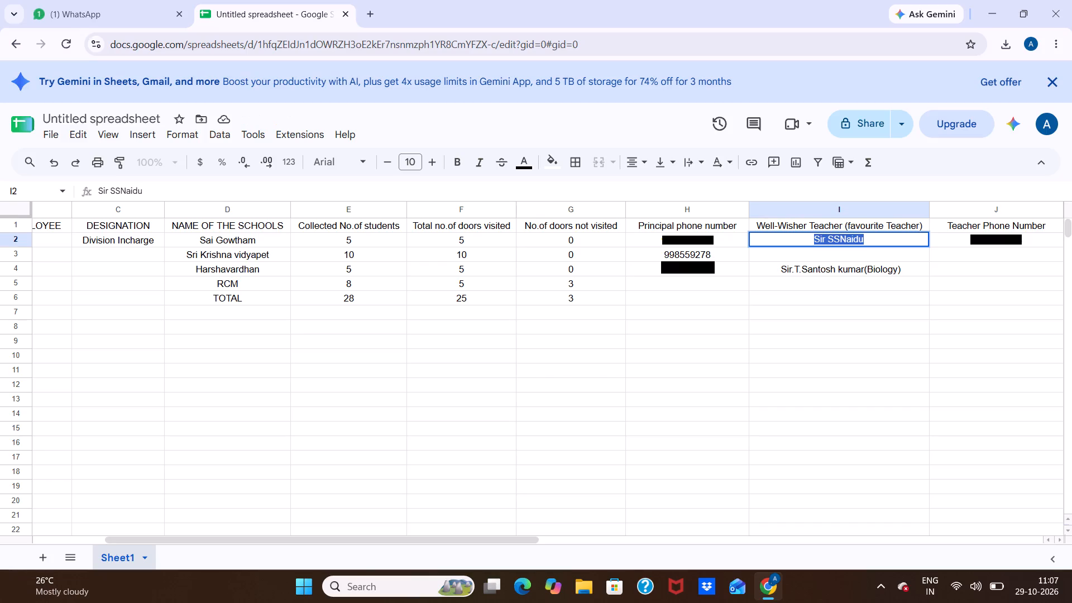
left_click(898, 237)
key("shift+parenleft")
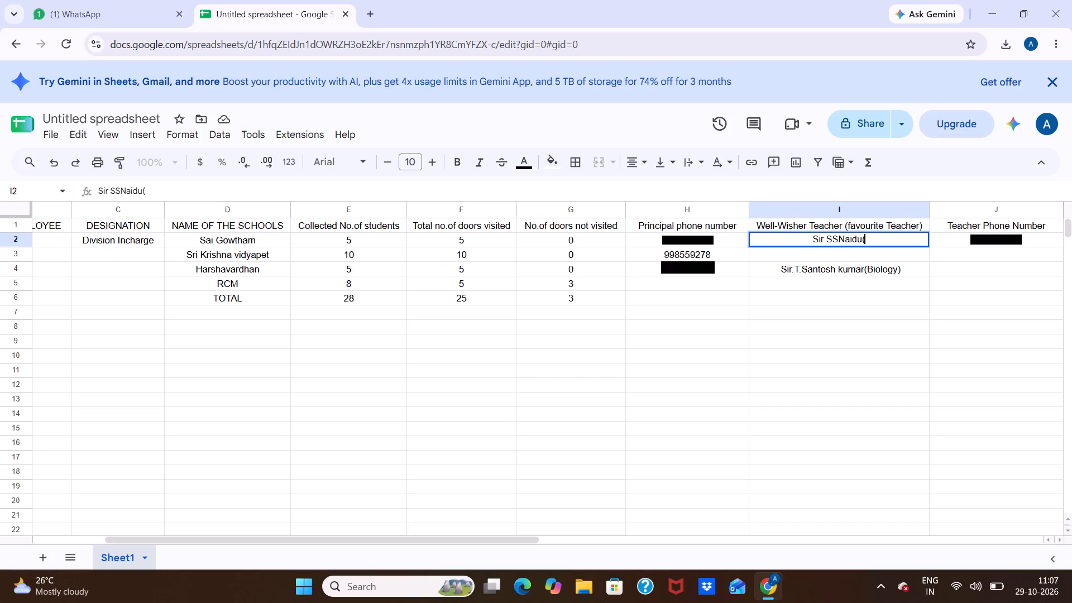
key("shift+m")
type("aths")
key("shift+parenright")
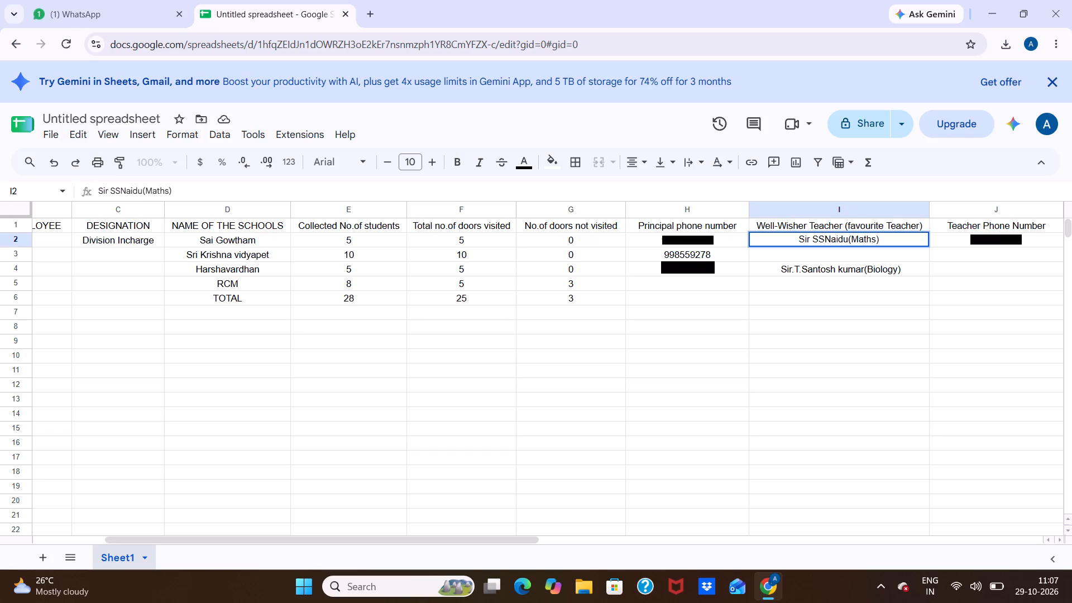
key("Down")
Enter "Sir", the favourite teacher's name and the subject "(Maths)" in the Well-Wisher Teacher cell of the Sri Krishna vidyapet row, I3.
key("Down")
left_click(910, 250)
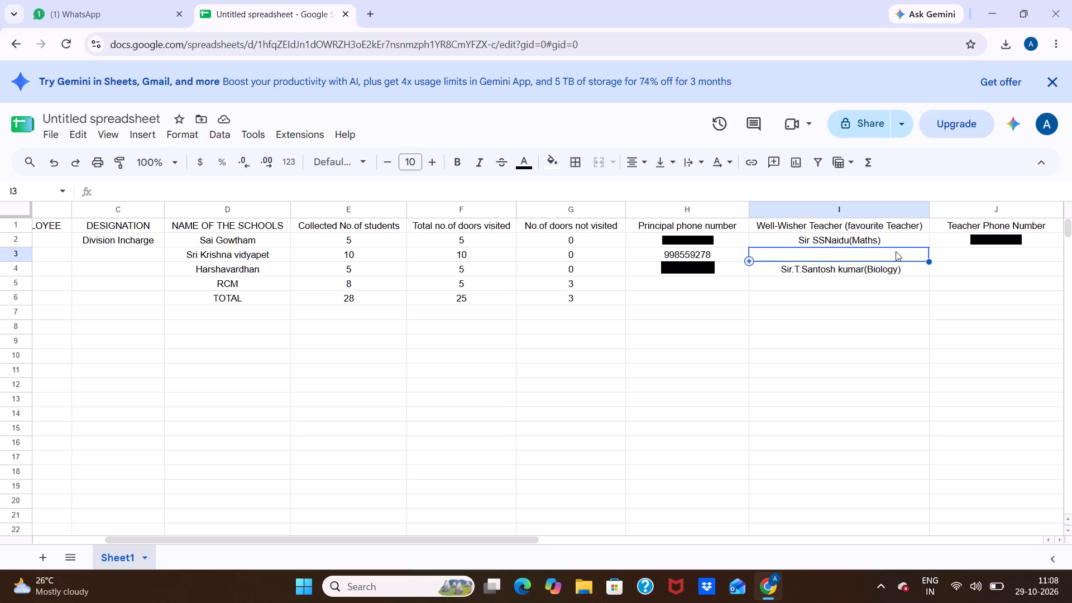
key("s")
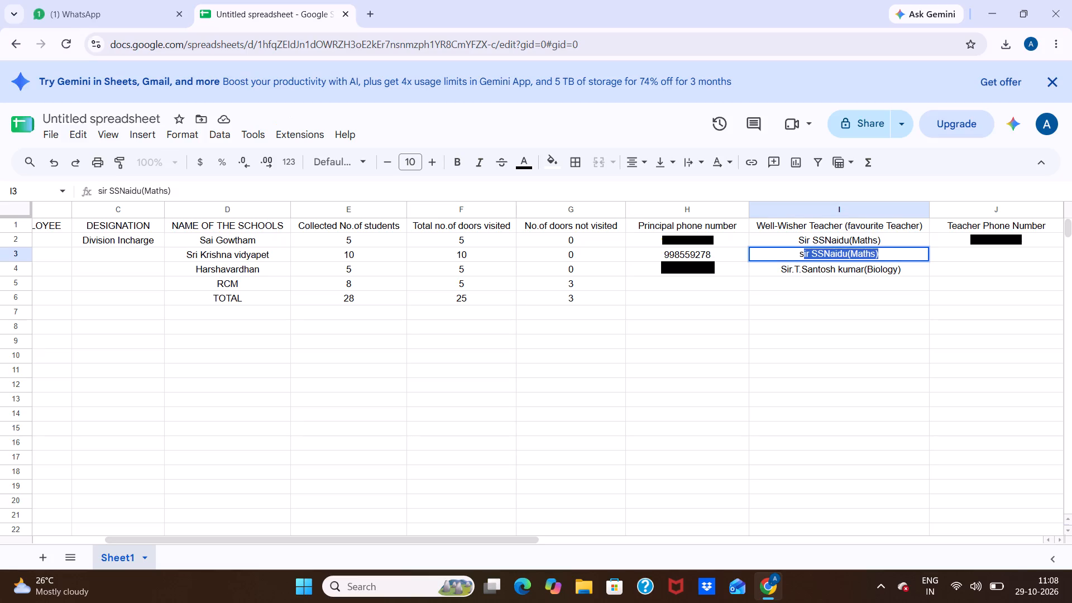
key("BackSpace")
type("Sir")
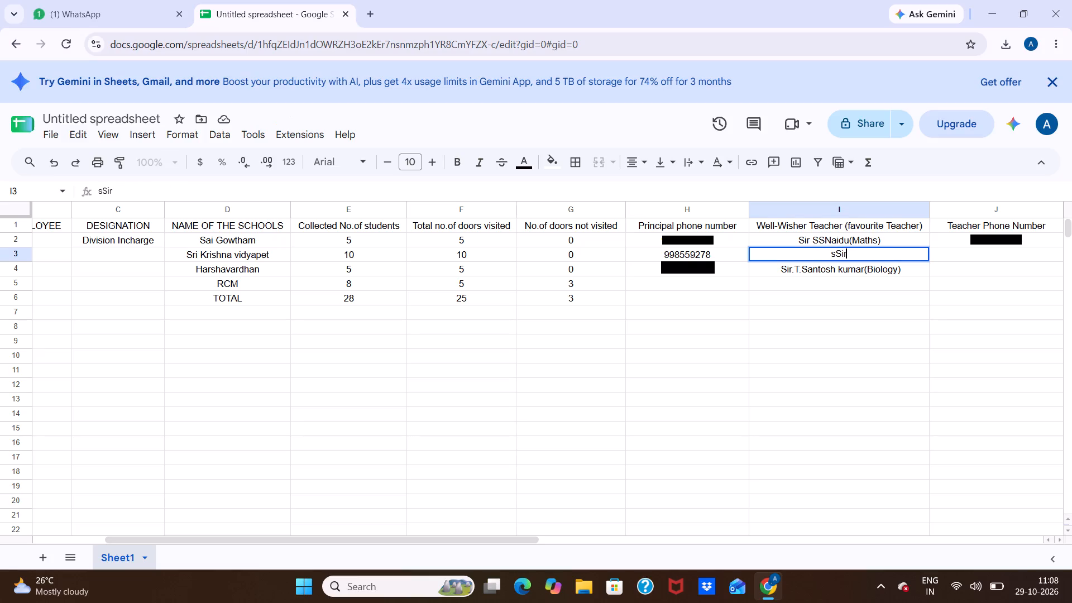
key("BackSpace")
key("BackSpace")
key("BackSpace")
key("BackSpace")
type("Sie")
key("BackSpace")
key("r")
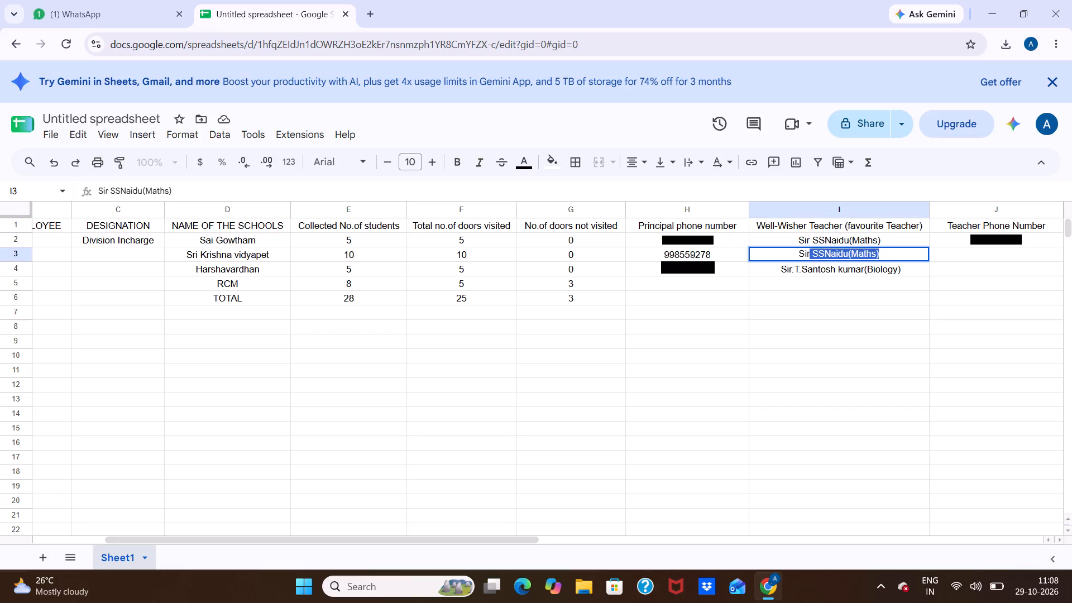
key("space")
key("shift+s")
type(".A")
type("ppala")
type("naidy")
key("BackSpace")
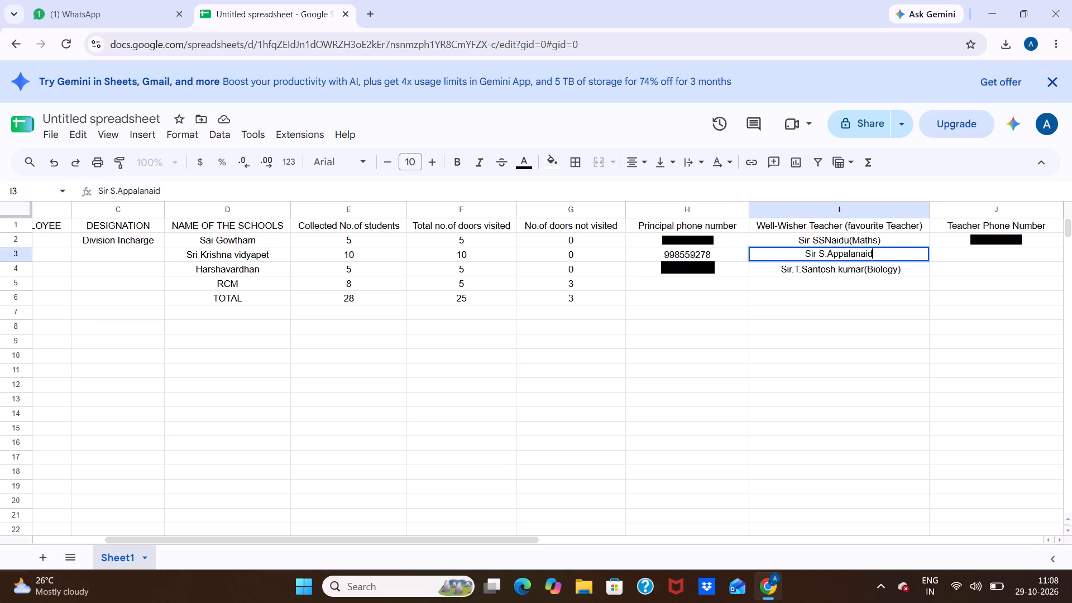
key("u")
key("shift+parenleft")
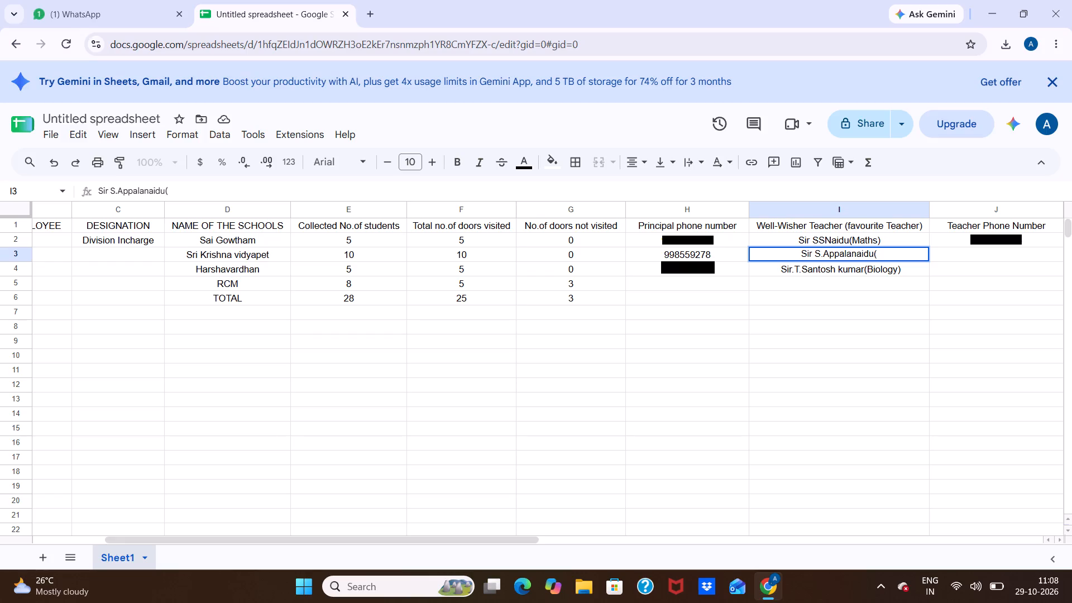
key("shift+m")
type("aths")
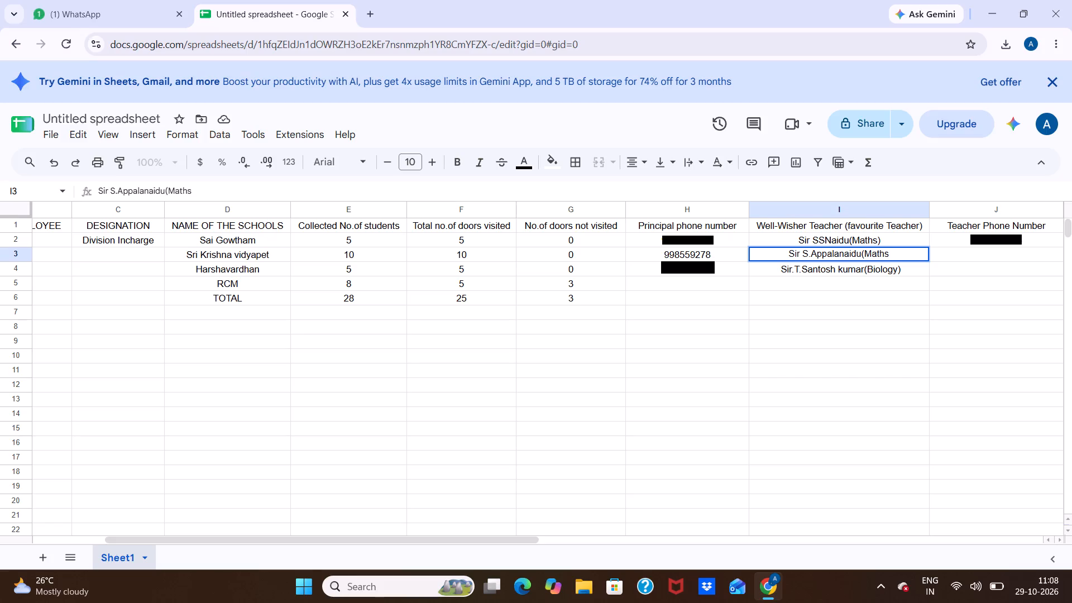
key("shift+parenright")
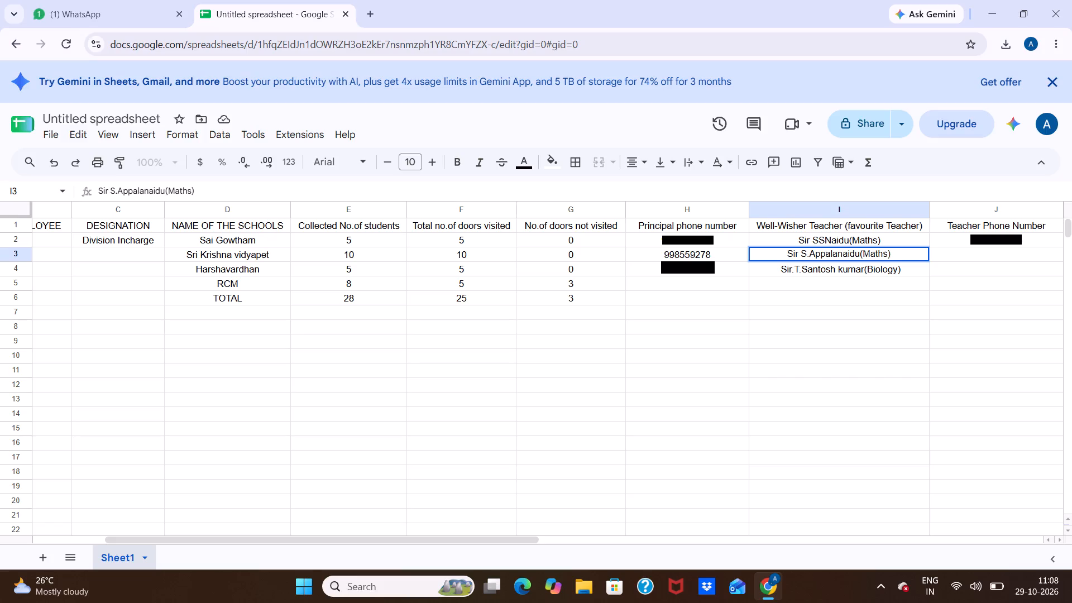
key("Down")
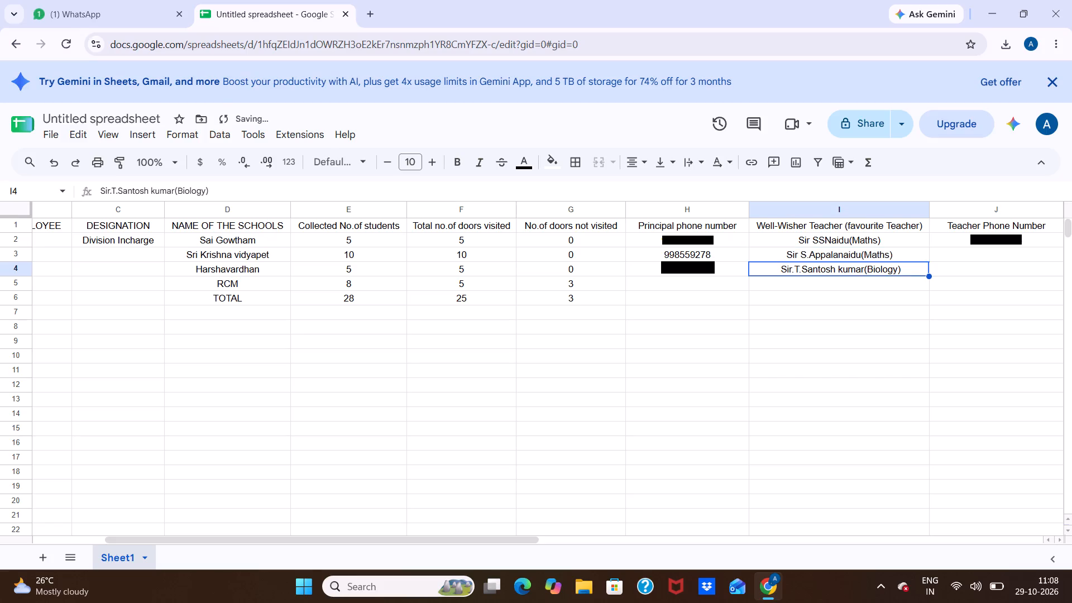
Enter the teacher's phone number in the Teacher Phone Number cell of the Sri Krishna vidyapet row, J3.
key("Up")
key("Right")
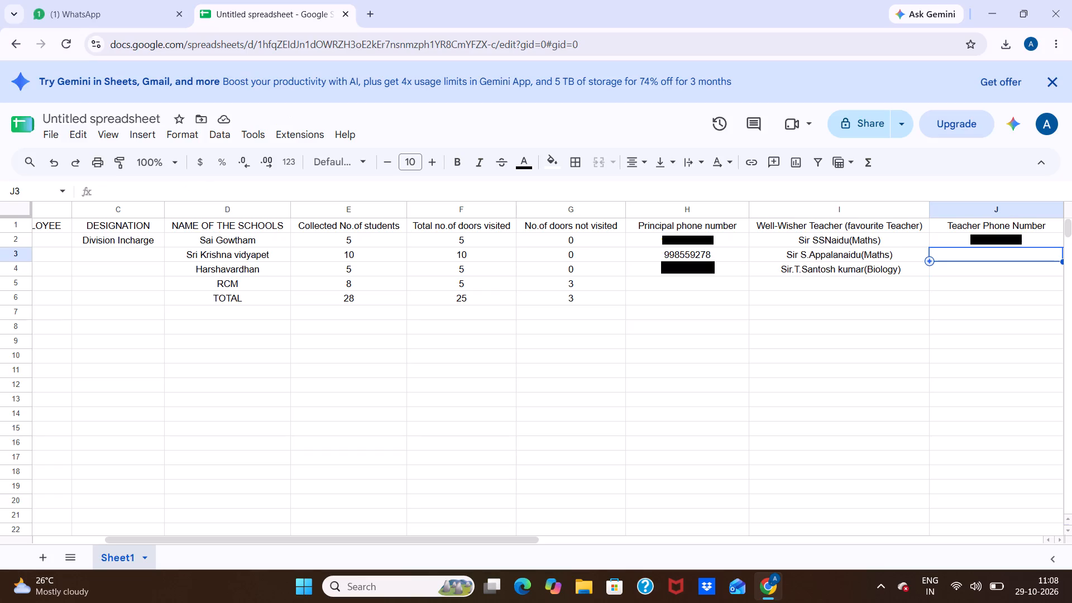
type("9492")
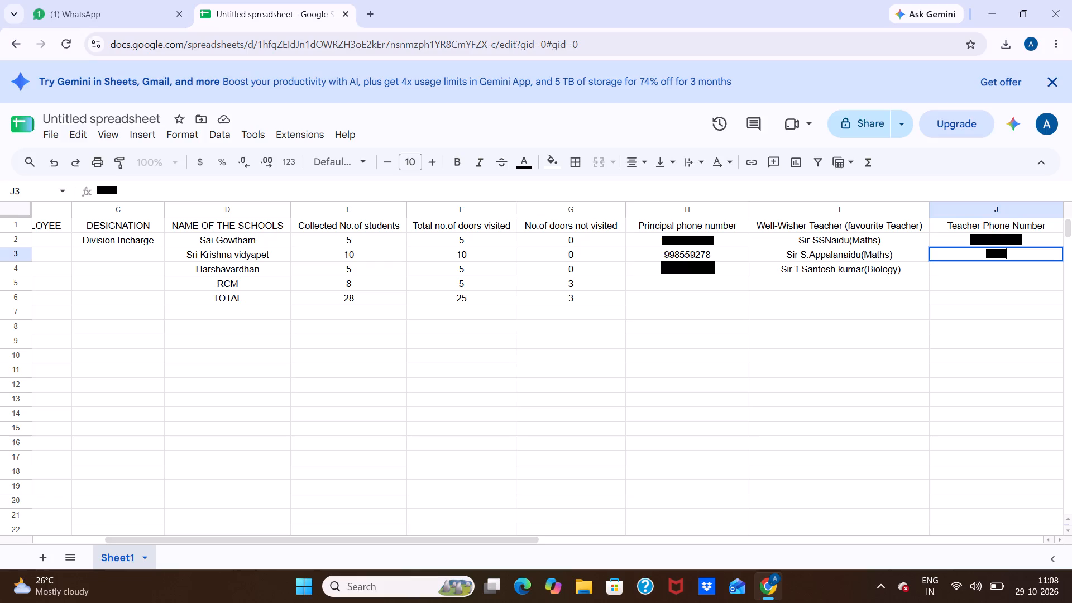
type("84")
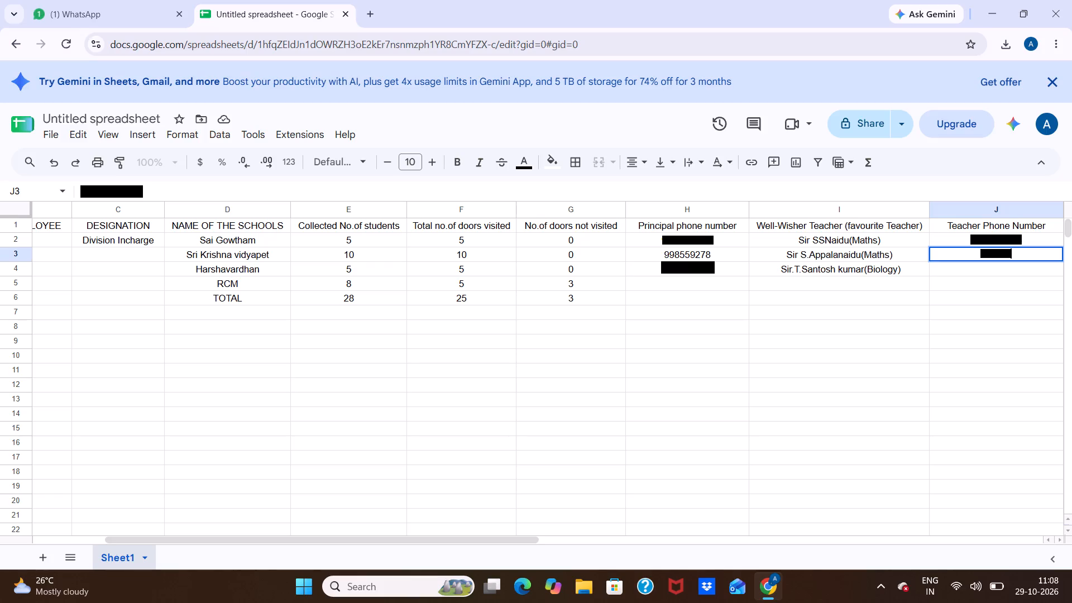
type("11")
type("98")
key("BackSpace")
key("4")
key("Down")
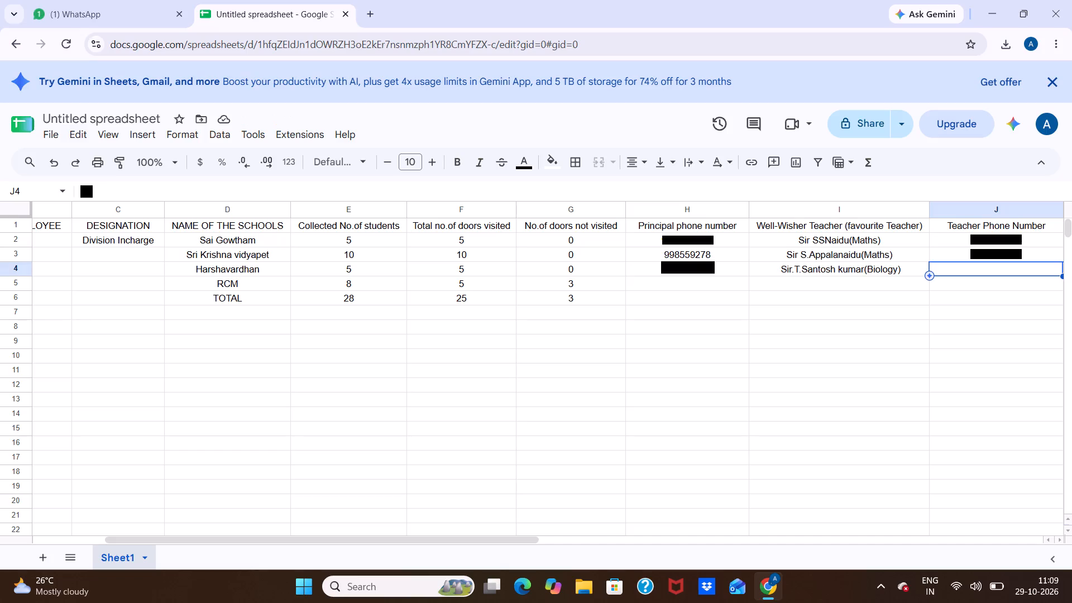
Enter the teacher's phone number in the Teacher Phone Number cell of the Harshavardhan row, J4.
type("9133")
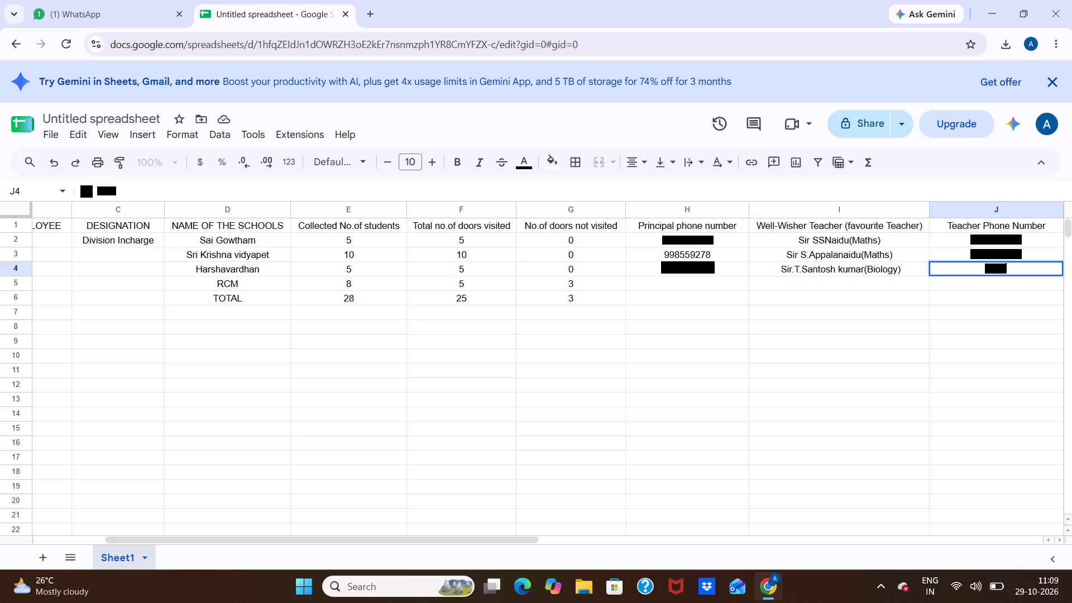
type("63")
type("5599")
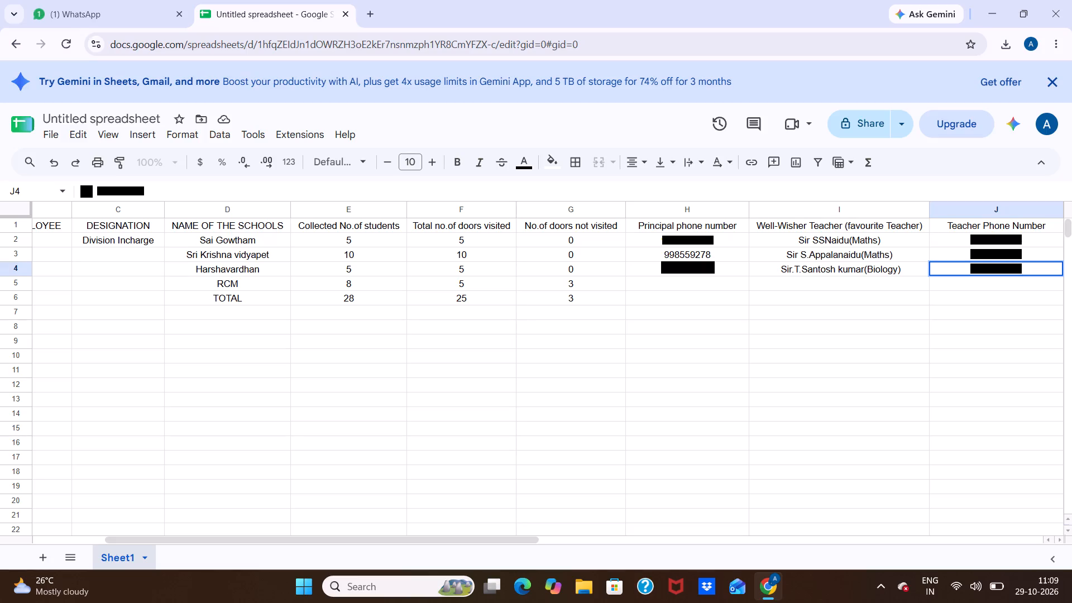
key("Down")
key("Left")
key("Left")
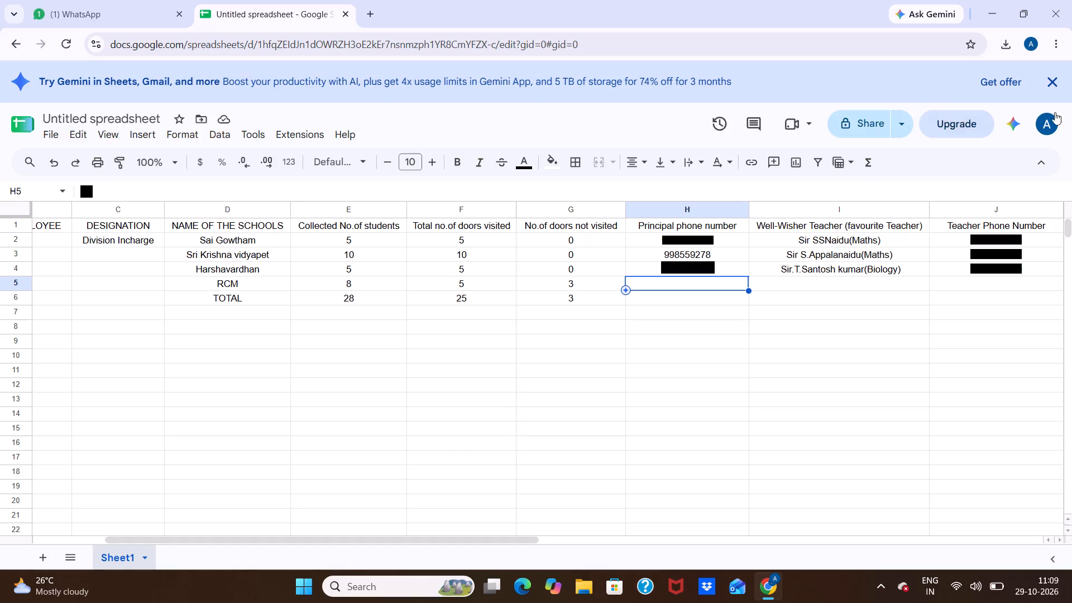
Download the spreadsheet as a Microsoft Excel (.xlsx) file.
left_click(58, 140)
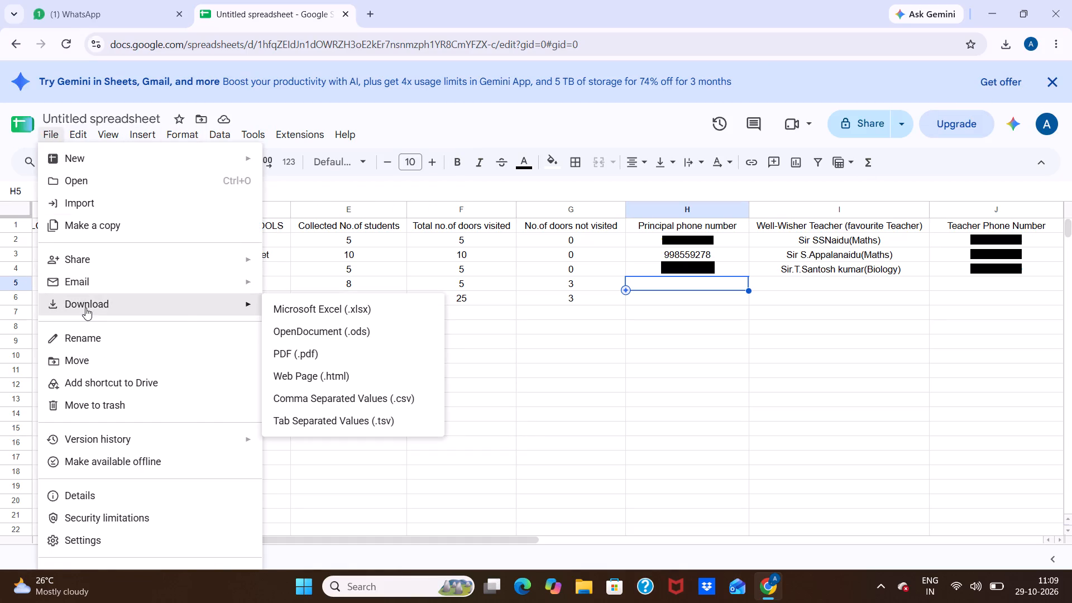
left_click(280, 311)
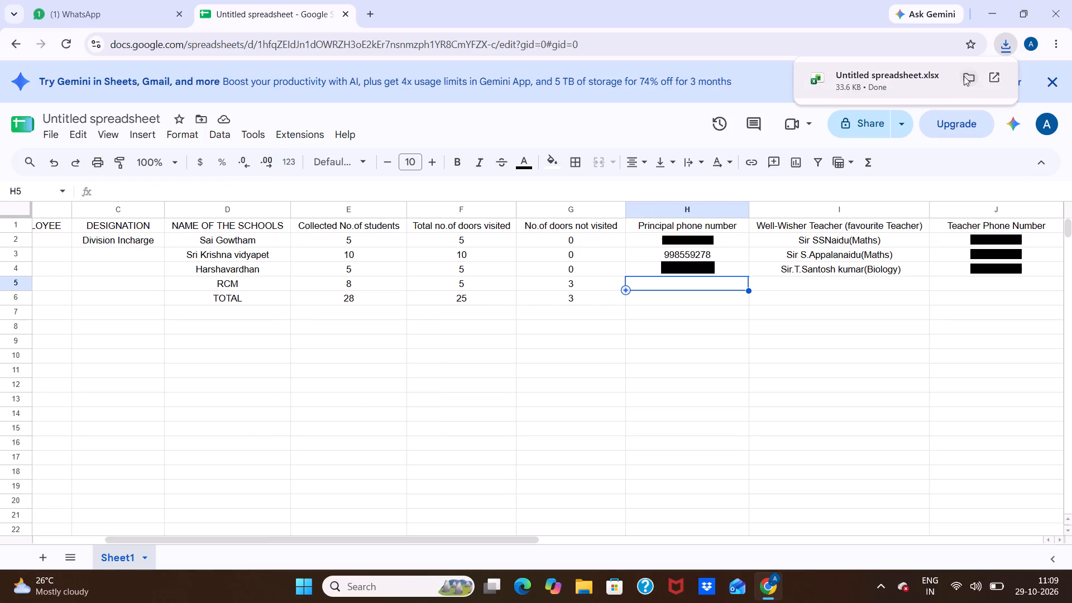
Show the downloaded "Untitled spreadsheet" workbook in File Explorer's Downloads folder and clear its file name for renaming.
left_click(964, 76)
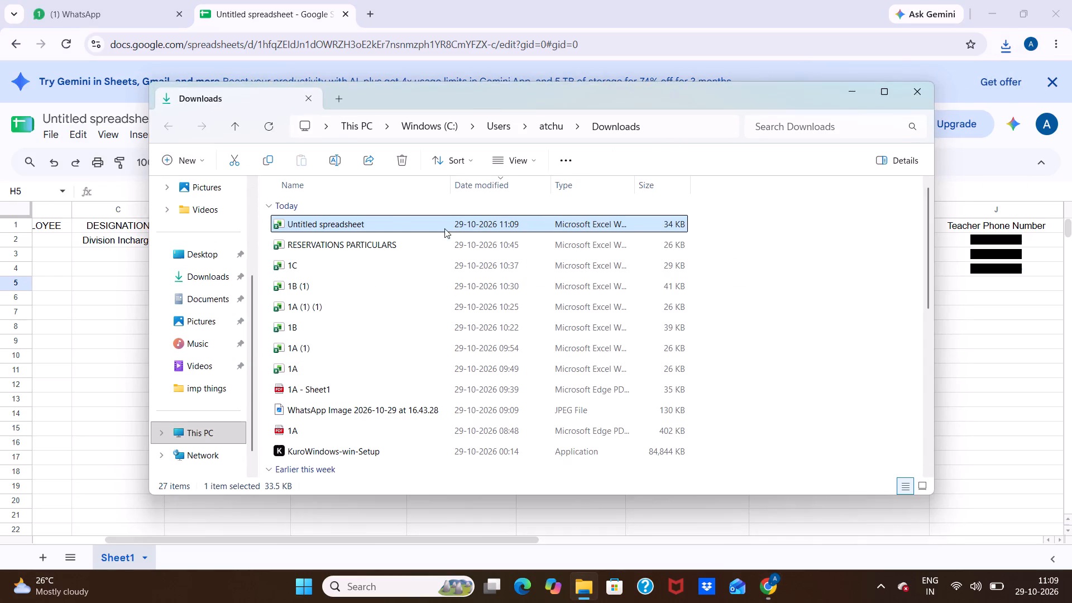
left_click(334, 160)
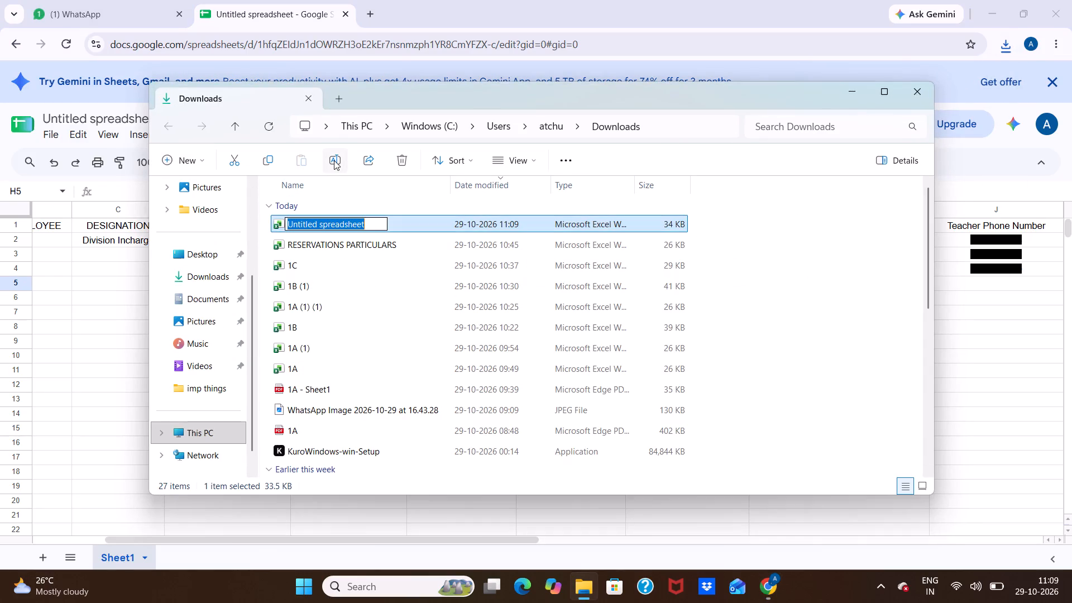
key("BackSpace")
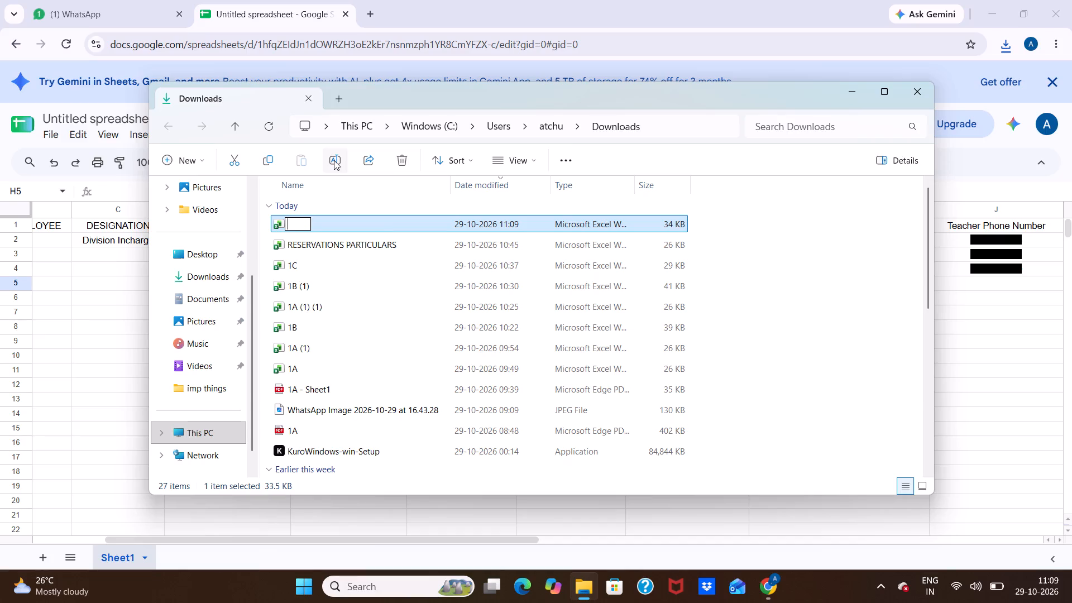
Rename the downloaded Excel workbook in the Downloads folder as SCHOOL TOPPERS.
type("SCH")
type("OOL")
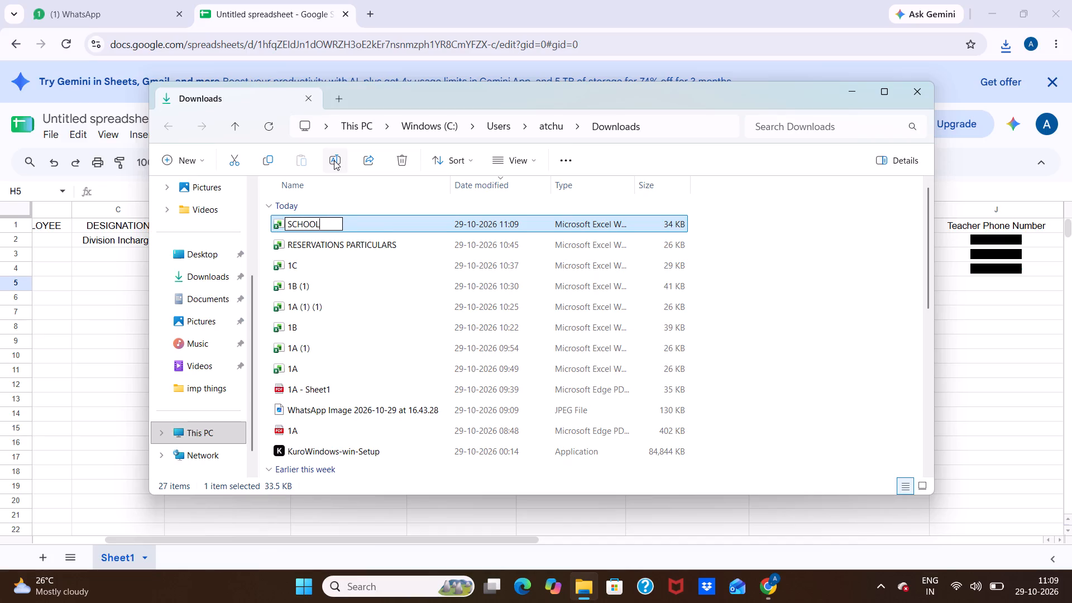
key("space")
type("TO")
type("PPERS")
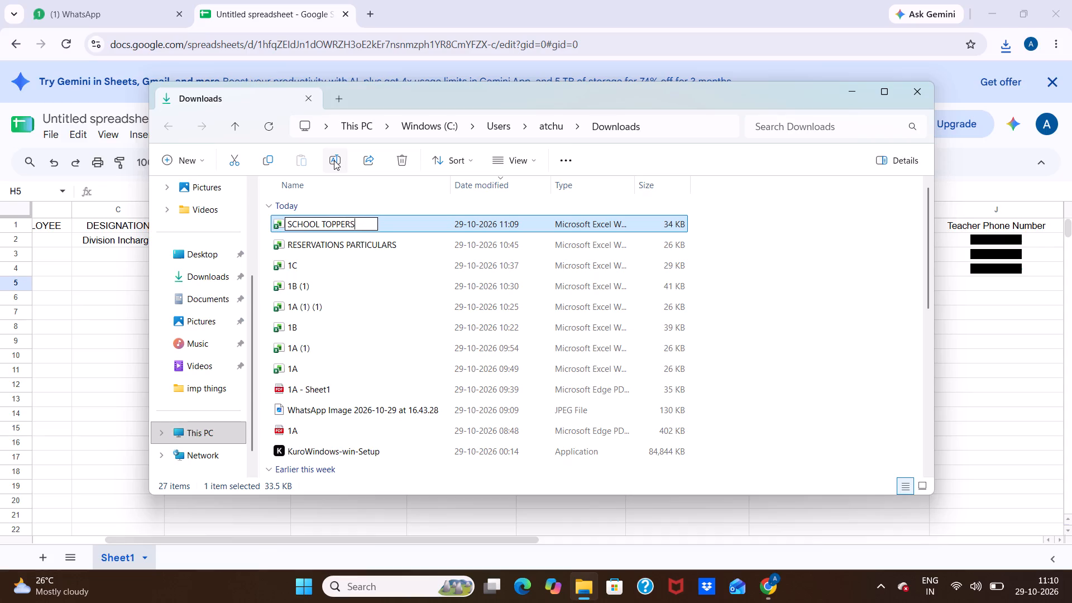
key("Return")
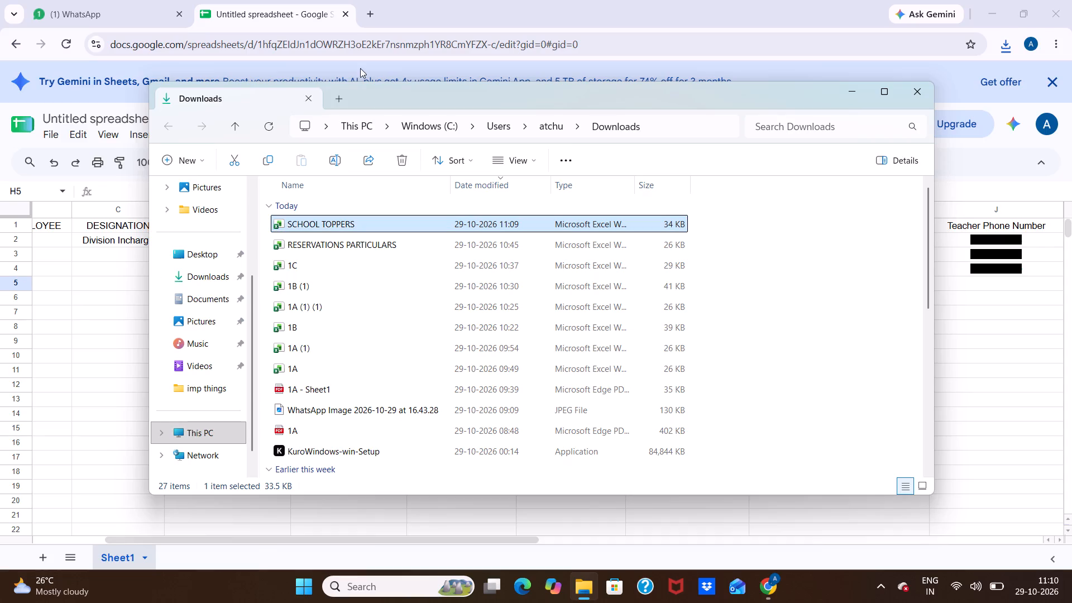
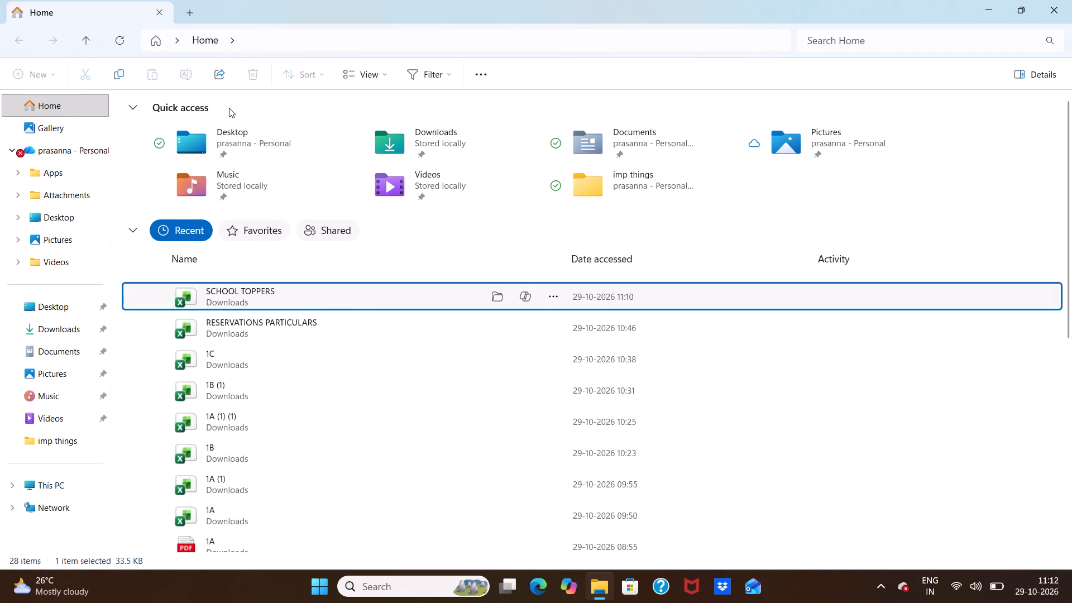
Open the SCHOOL TOPPERS workbook from the recent files list.
left_click(294, 289)
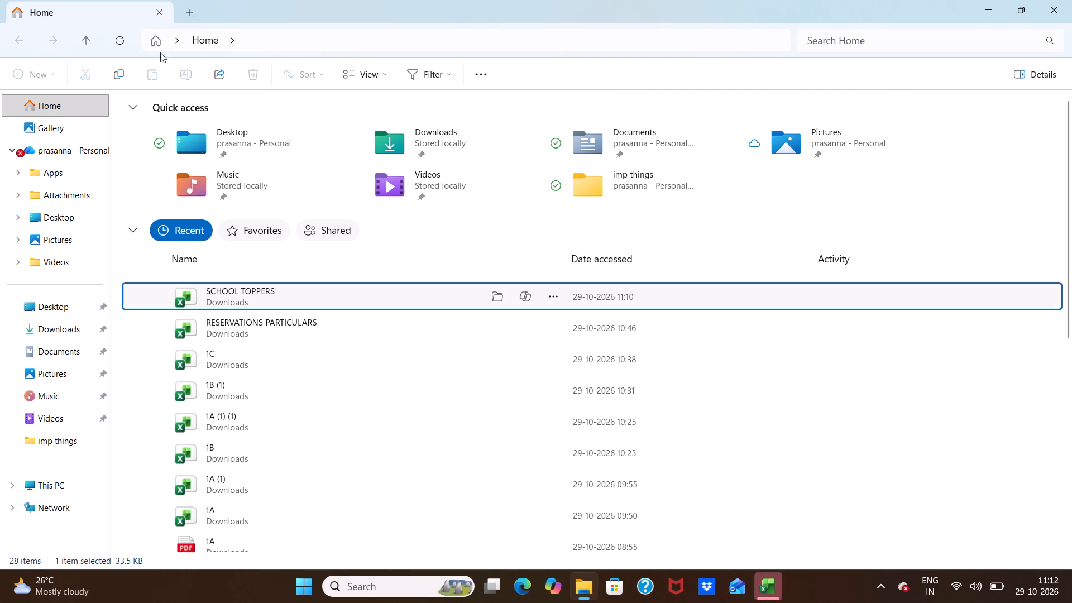
Delete the eleven files dated today in Downloads, from SCHOOL TOPPERS through the 1A PDF, leaving out KuroWindows-win-Setup.
left_click(55, 328)
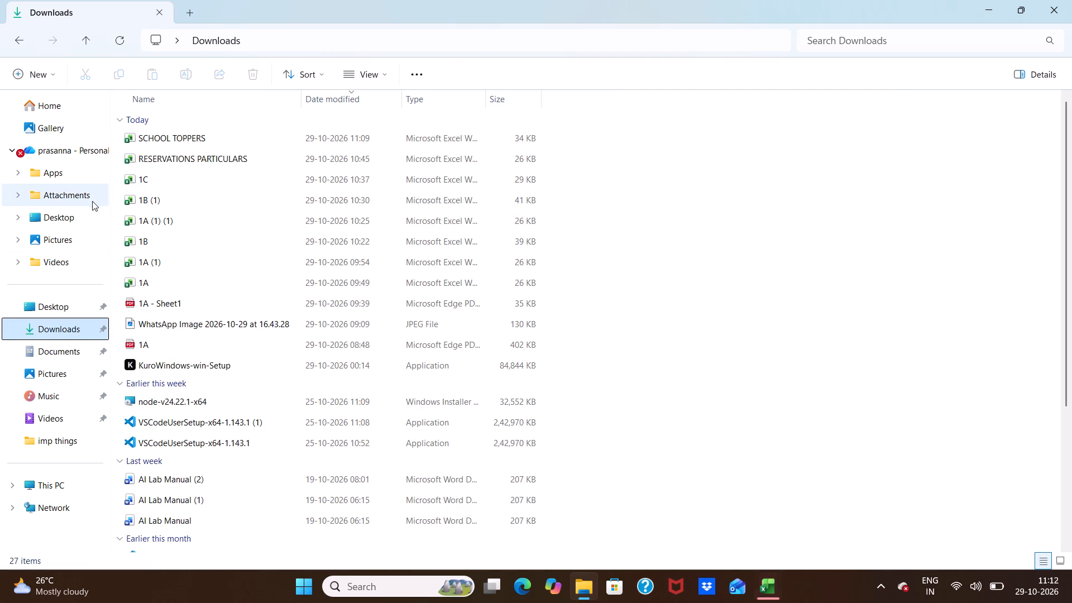
left_click_drag(147, 146, 147, 146)
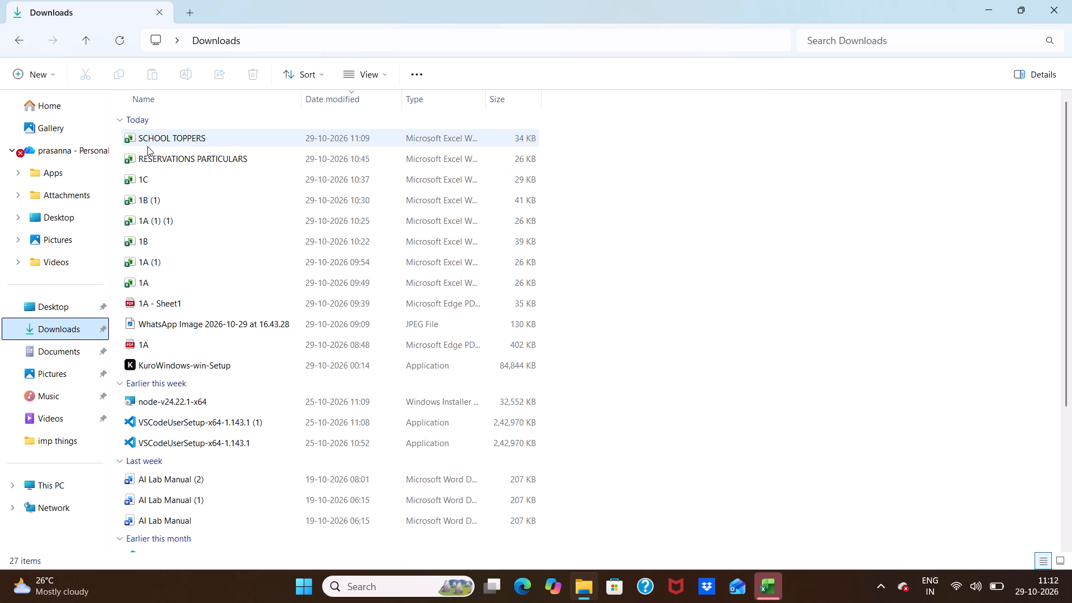
left_click_drag(147, 146, 148, 305)
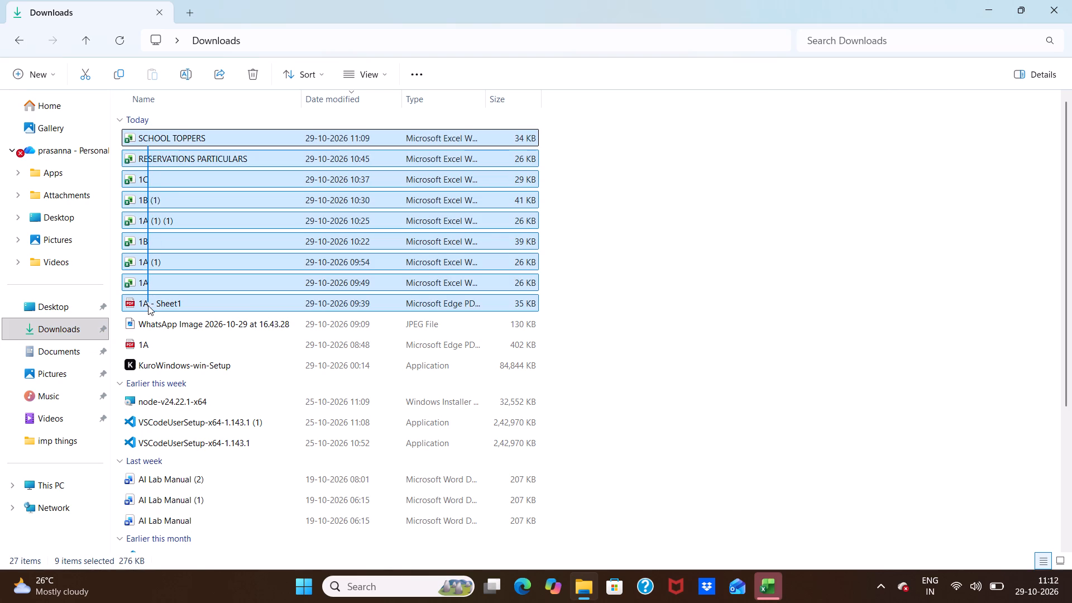
left_click_drag(148, 305, 145, 337)
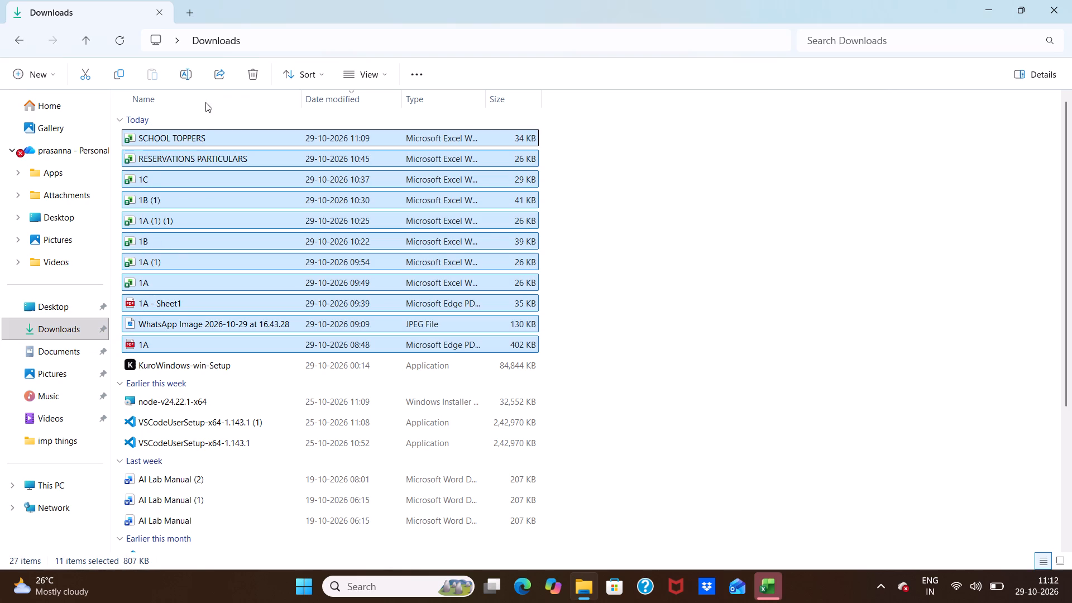
left_click(252, 70)
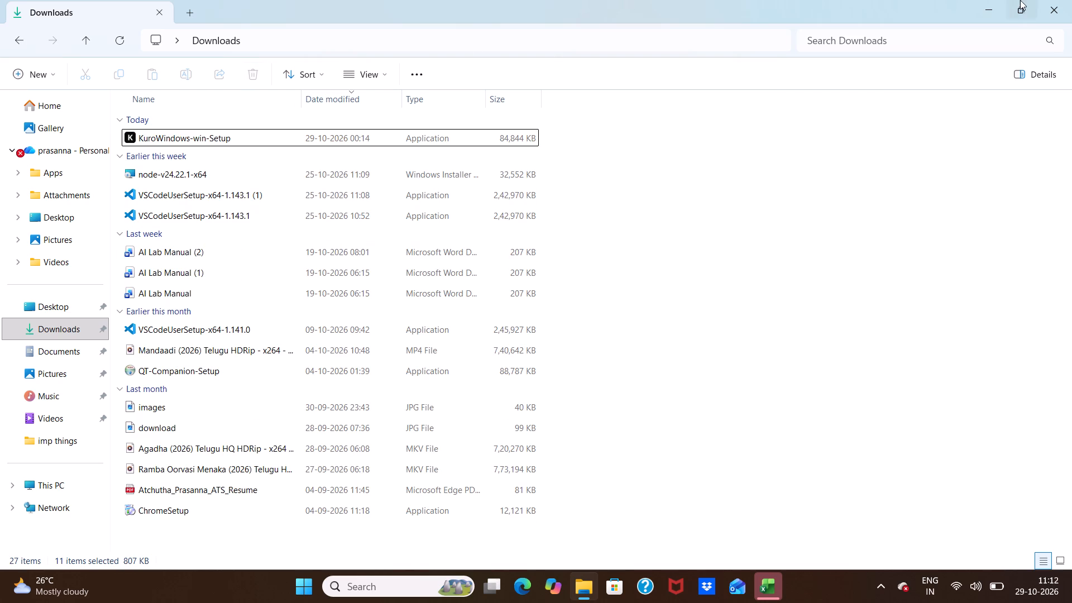
Close the open File Explorer and Excel windows to get back to the desktop.
double_click(1070, 0)
double_click(1070, 0)
left_click_drag(1070, 0, 762, 82)
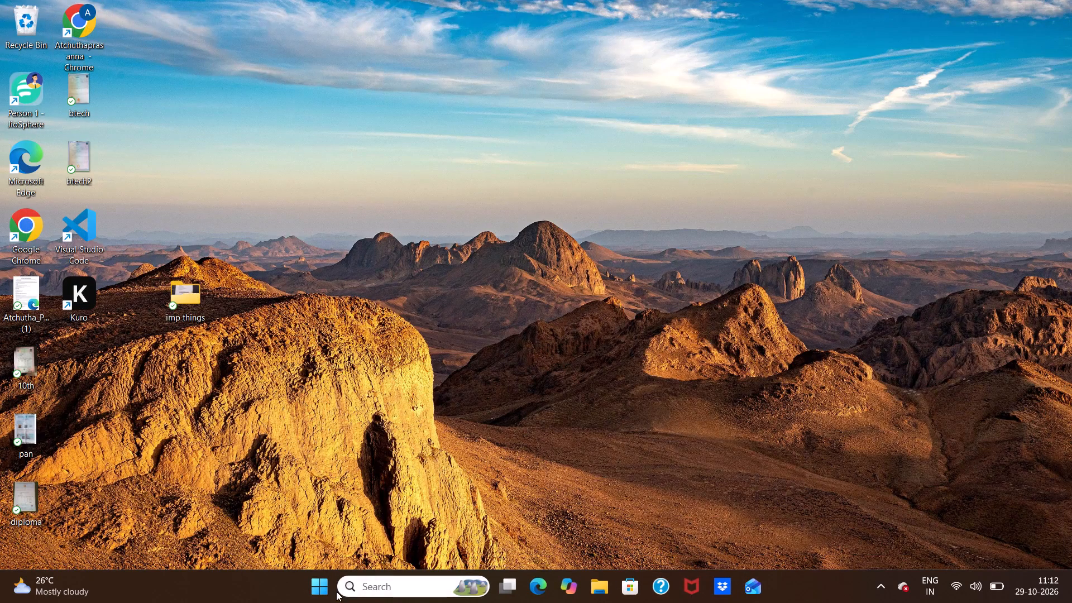
Shut down the computer.
left_click(331, 588)
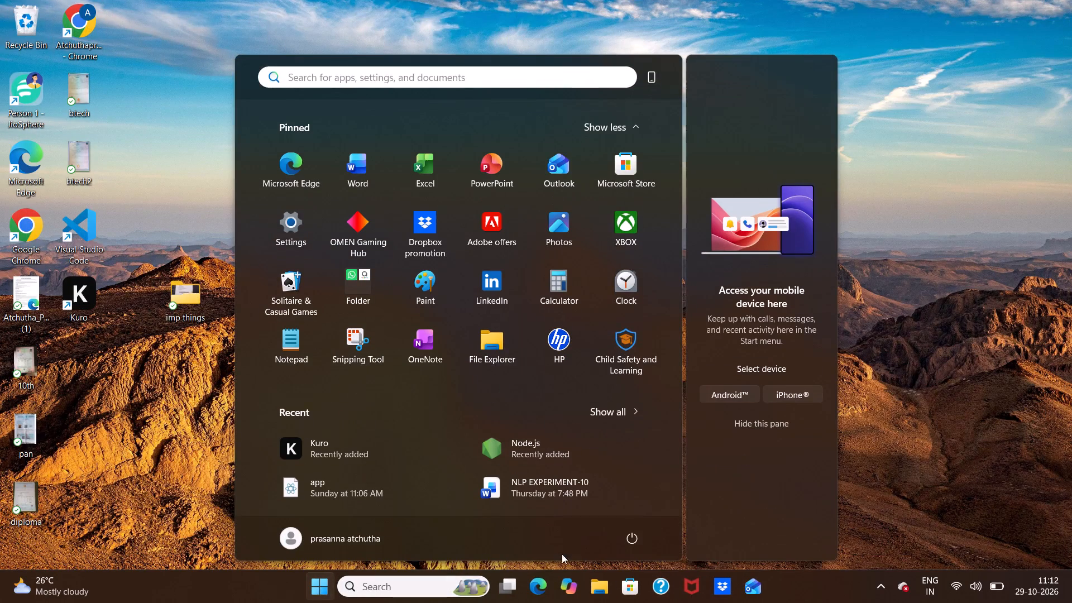
left_click(632, 545)
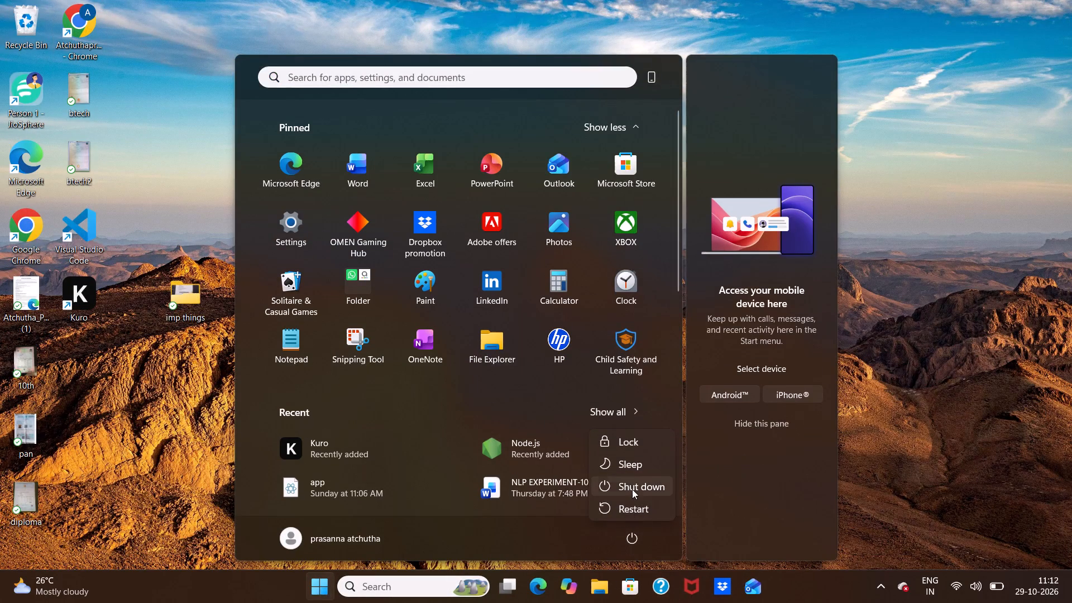
left_click(632, 489)
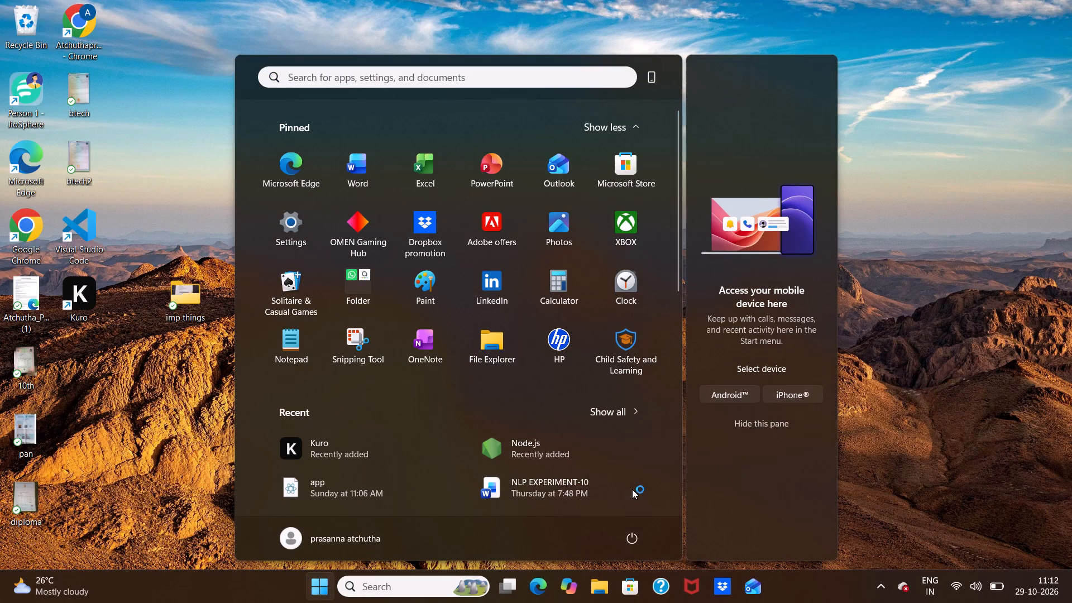